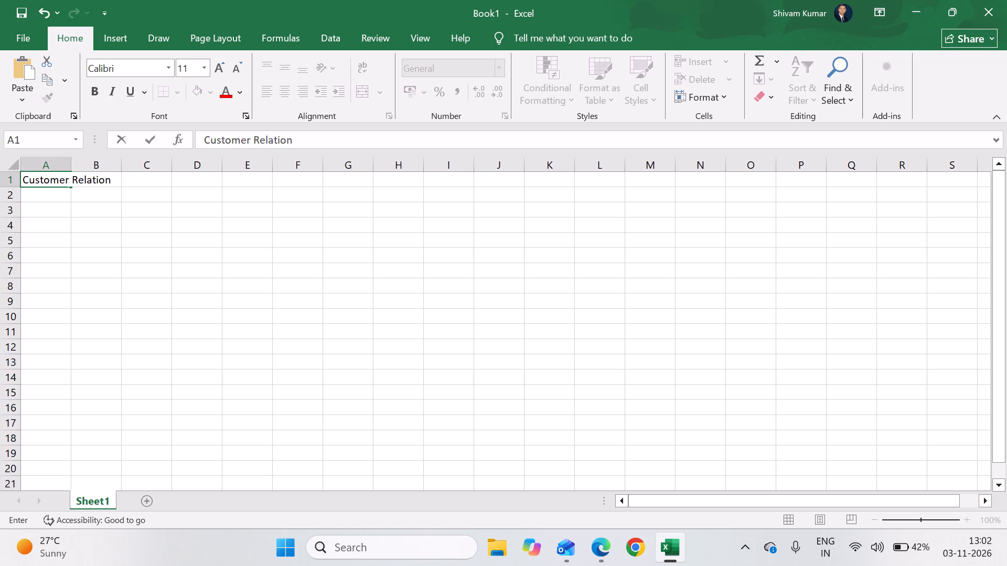
Complete the title in cell A1 so it reads "Customer Relationship Management".
type("ship Management")
key("space")
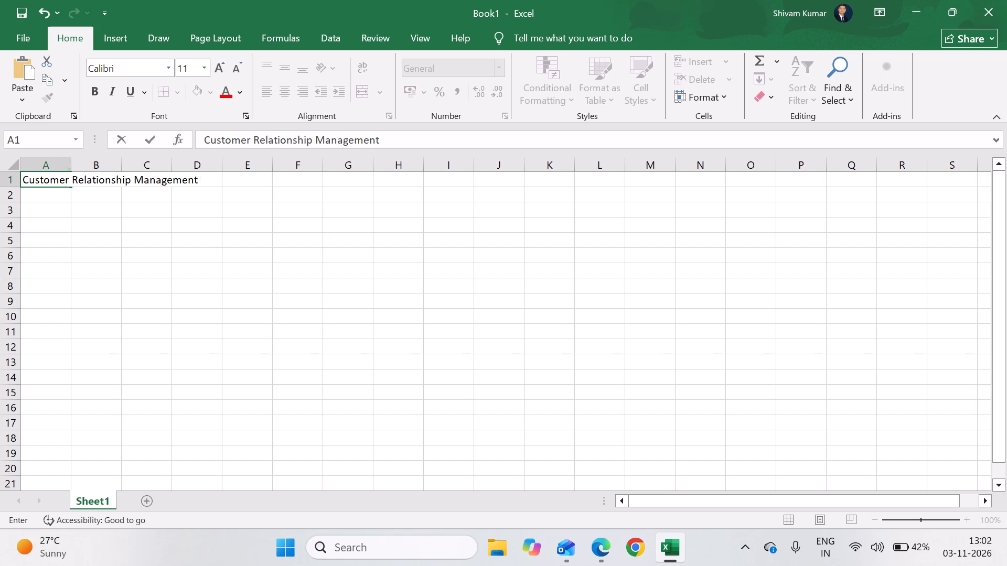
Widen column A to fit the full "Customer Relationship Management" title in cell A1.
left_click_drag(70, 161, 100, 161)
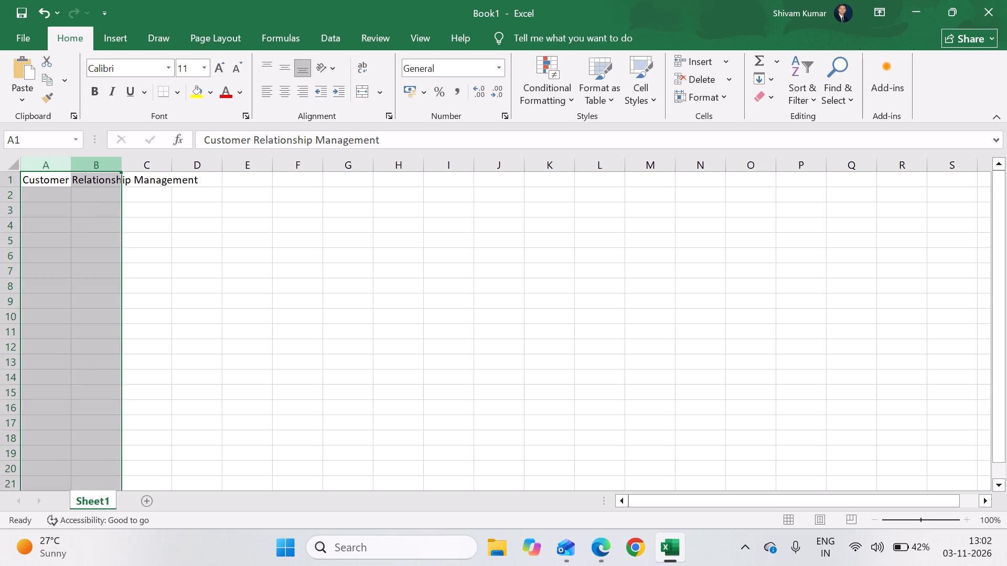
left_click(175, 247)
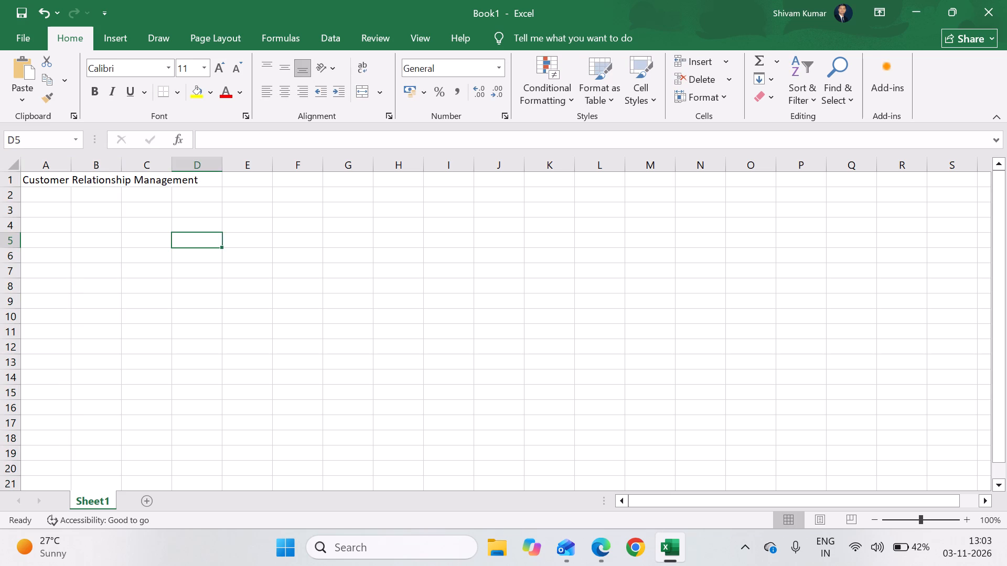
left_click(70, 193)
left_click(71, 164)
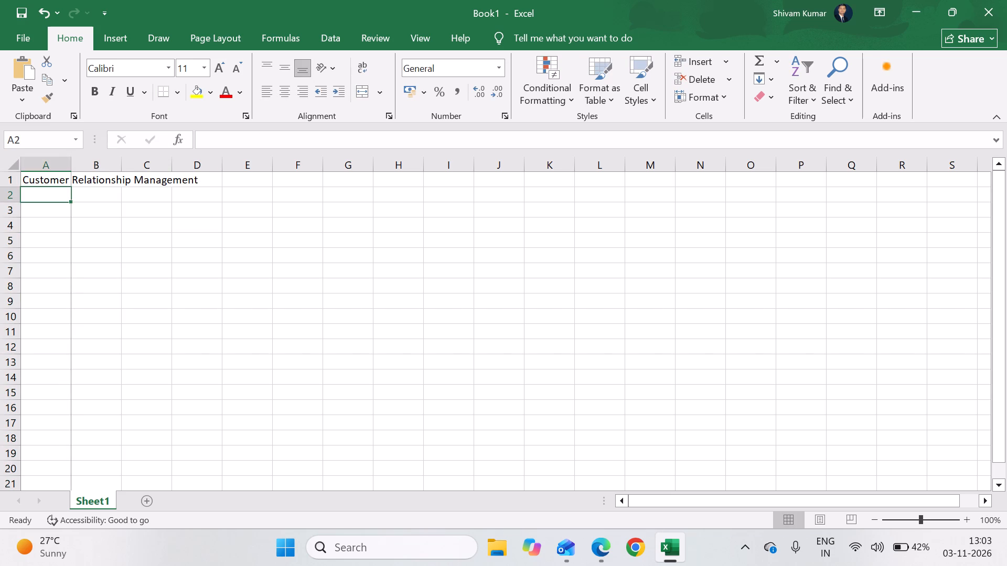
left_click_drag(71, 164, 92, 167)
left_click(278, 366)
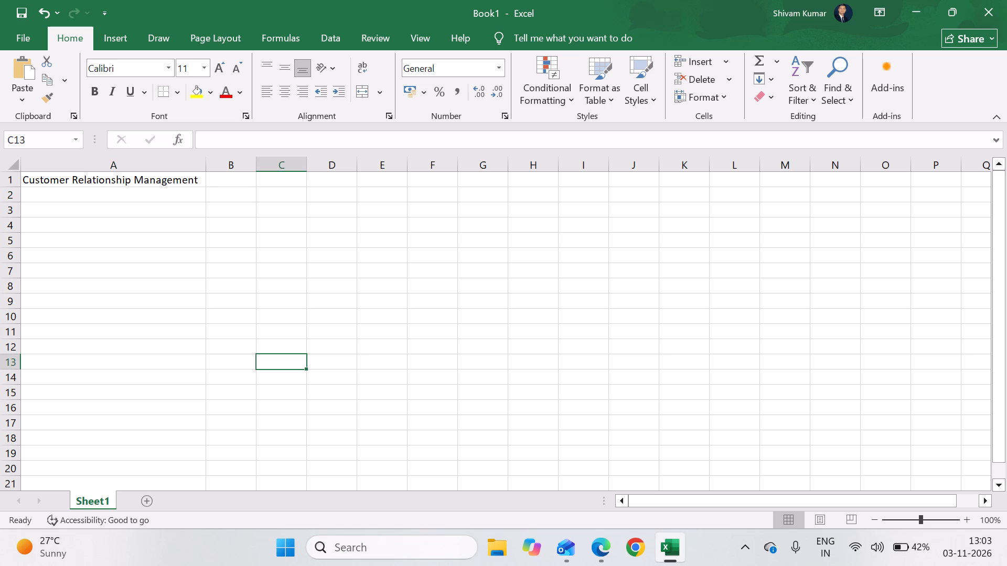
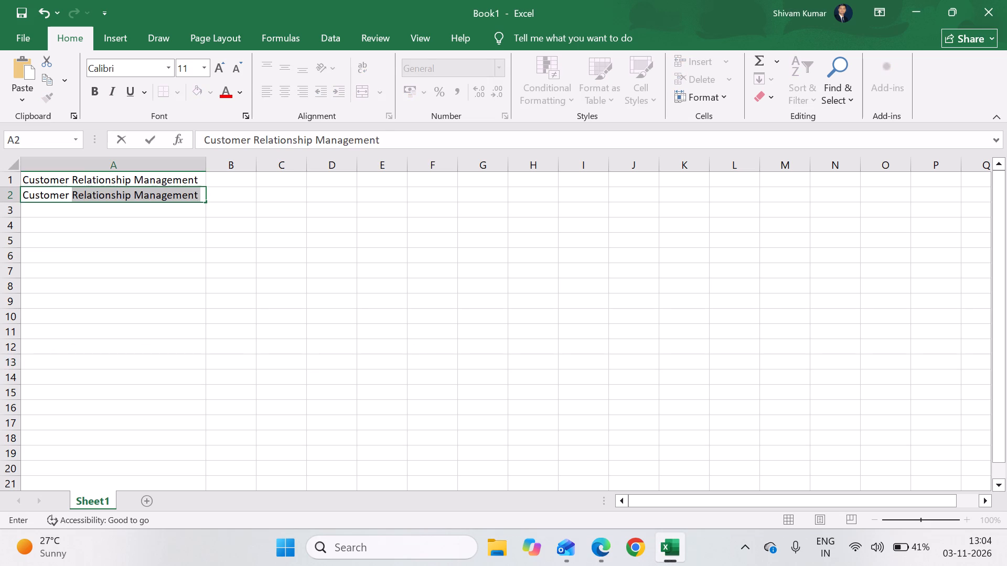
Complete the column heading in cell A2 so it reads "Customer Name".
key("shift+n")
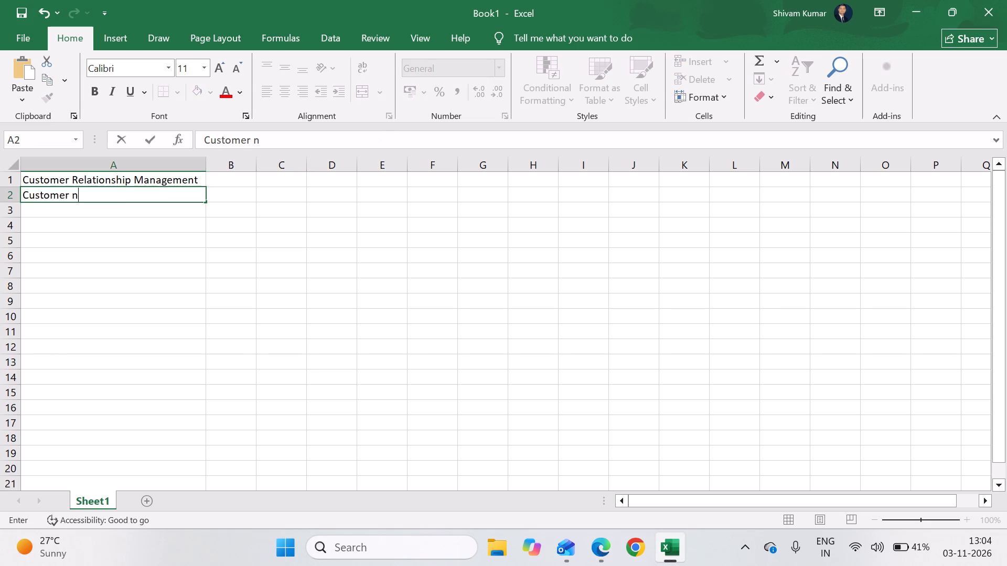
key("BackSpace")
type("Name")
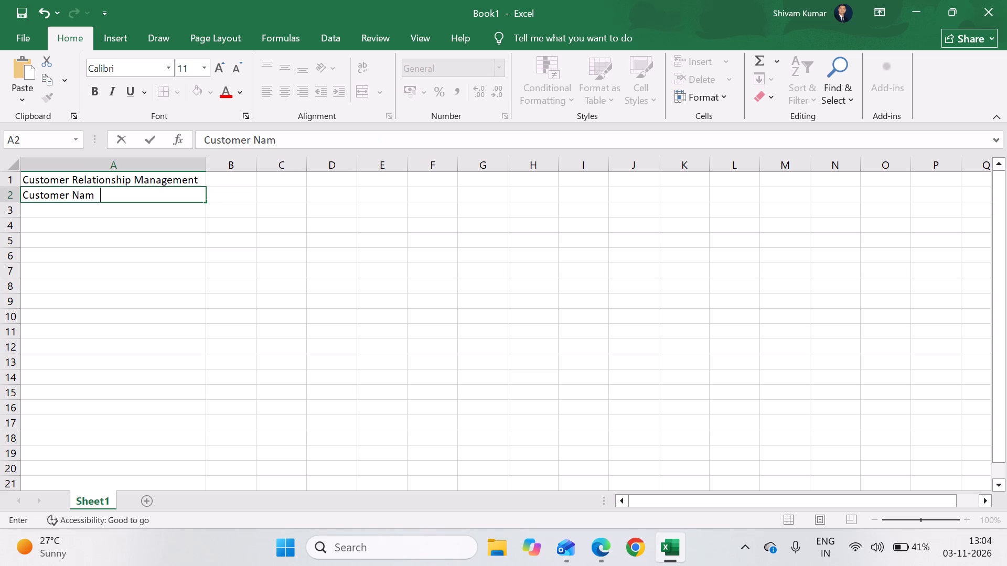
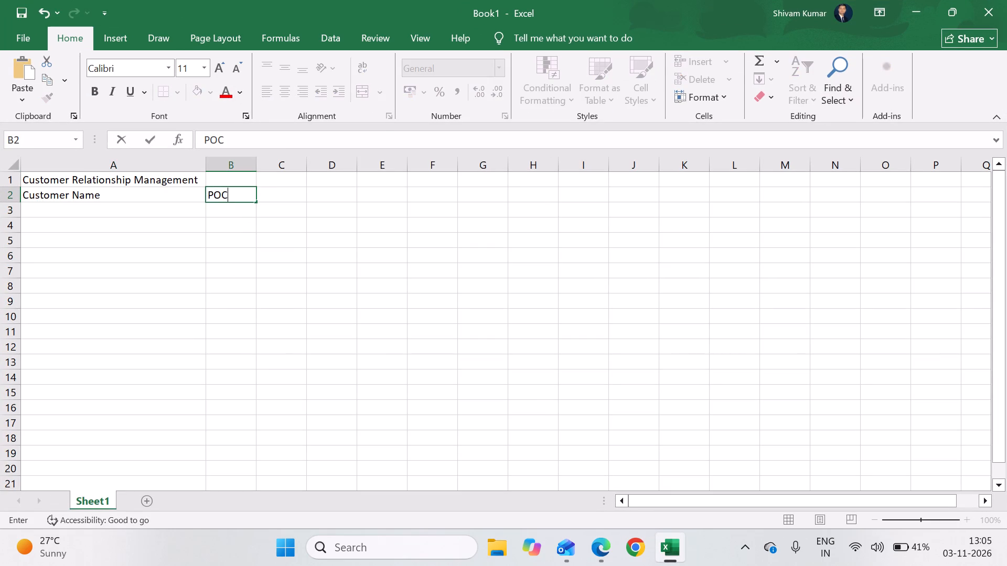
Complete the column heading in cell B2 so it reads "POC Number".
key("space")
type("NUmber")
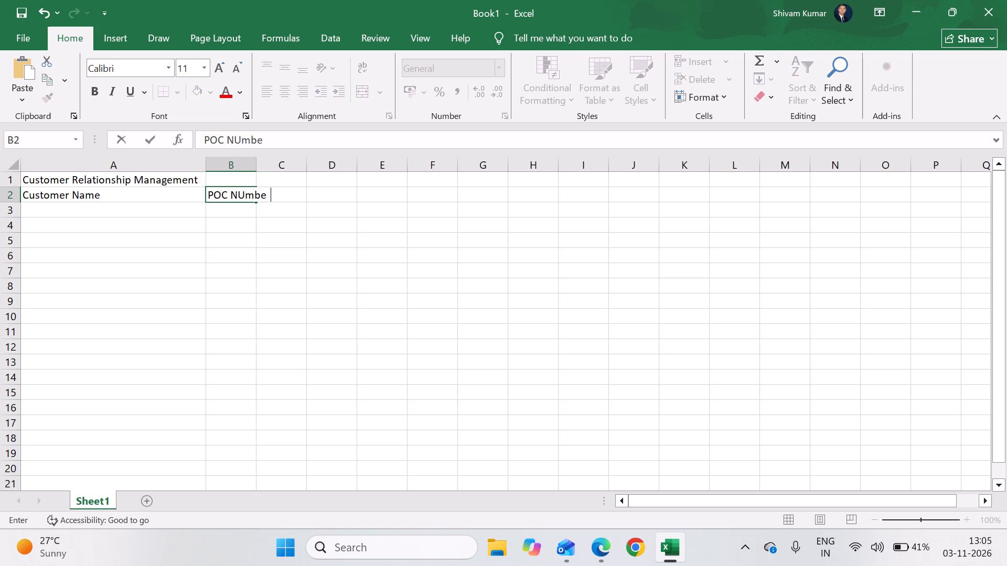
left_click(299, 196)
Widen column B so that the "POC Number" heading fits inside its own cell.
left_click(257, 166)
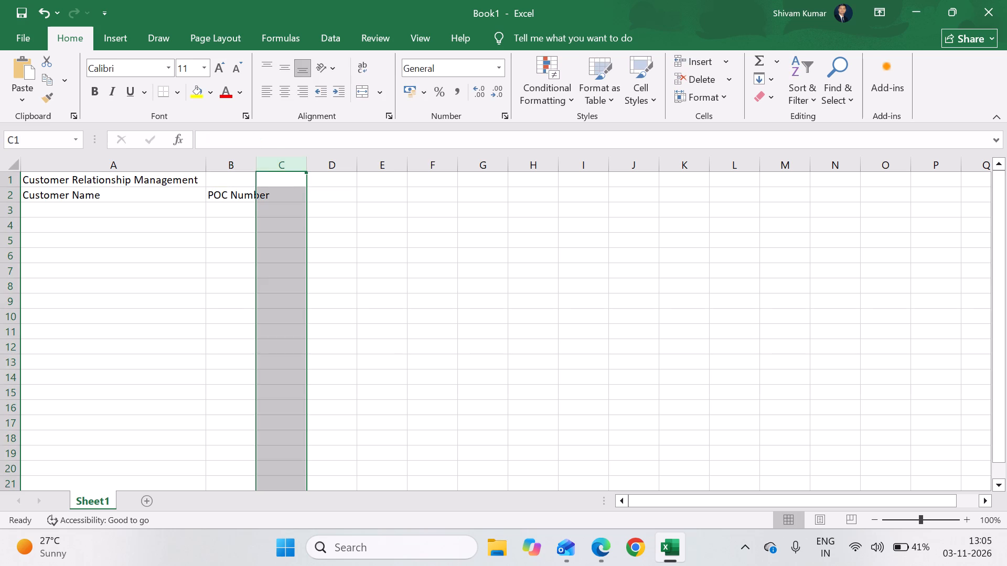
left_click_drag(257, 166, 276, 168)
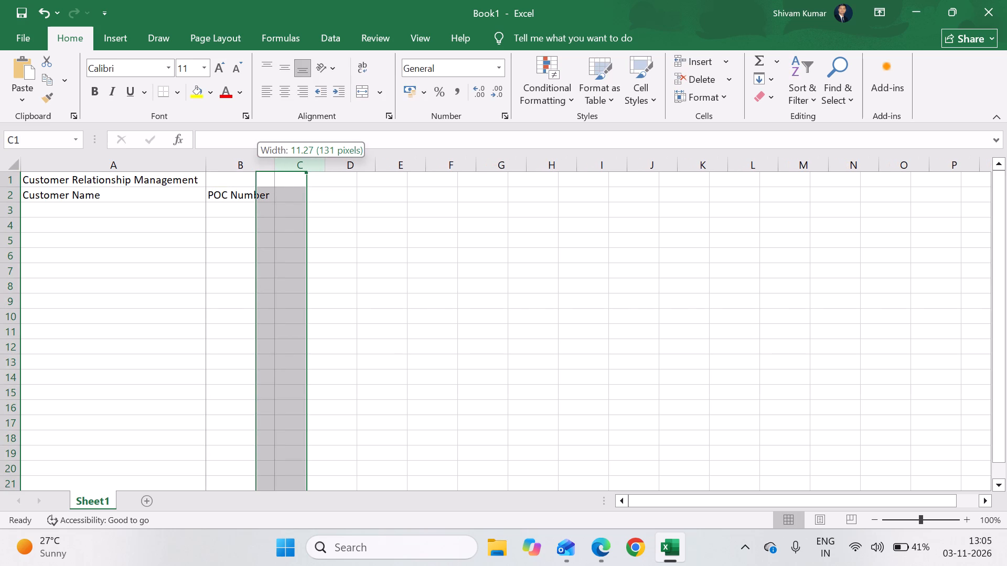
left_click_drag(276, 168, 280, 169)
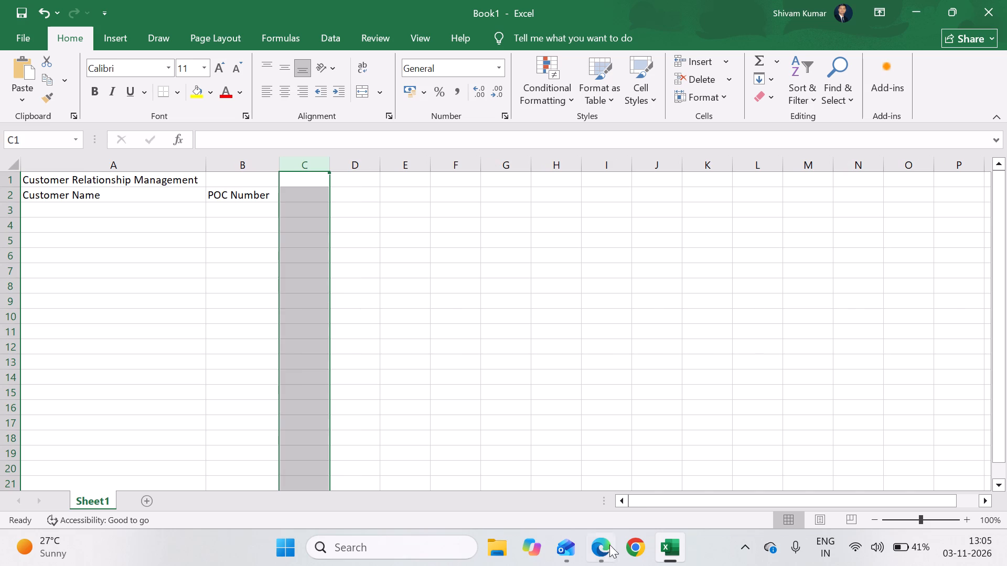
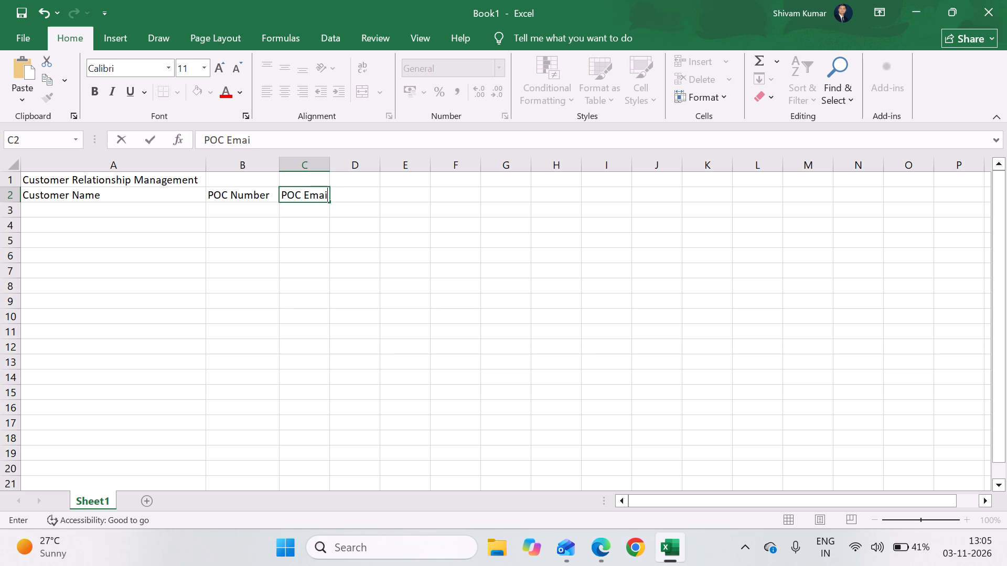
Complete the column heading in cell C2 so it reads "POC Email".
type("l")
Widen column C to about 10.27 so that the "POC Email" heading fits inside its own cell.
left_click_drag(330, 172, 341, 172)
left_click_drag(328, 160, 341, 160)
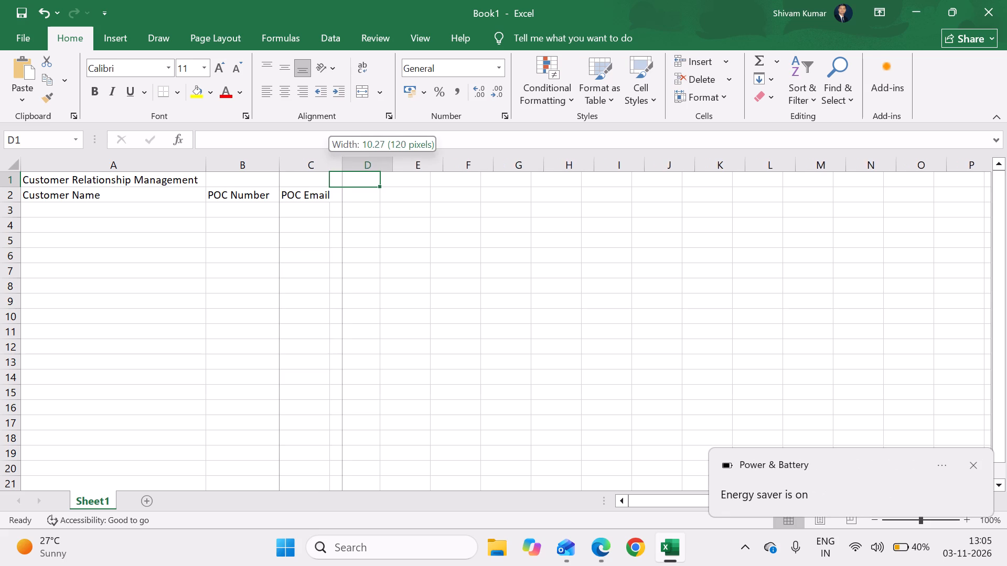
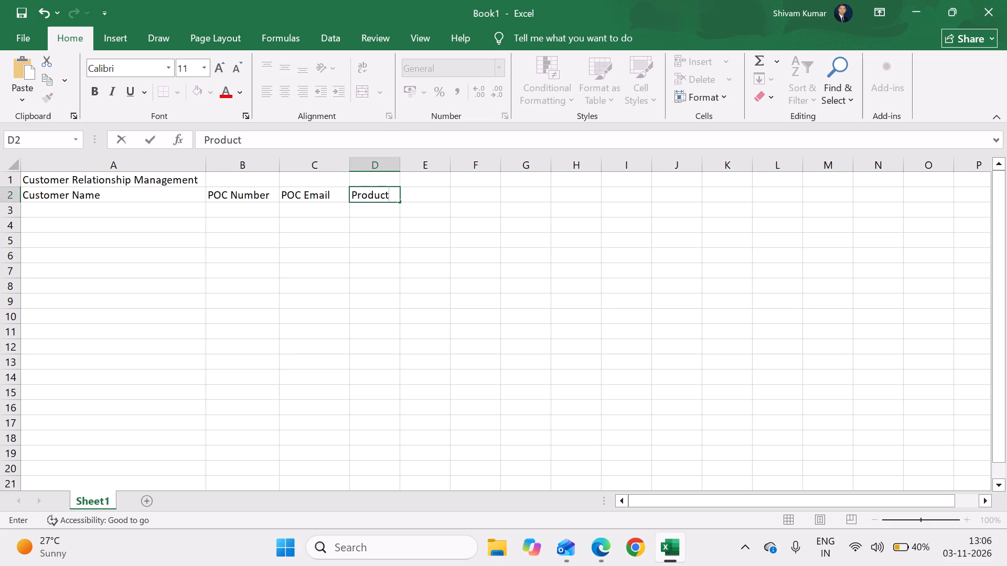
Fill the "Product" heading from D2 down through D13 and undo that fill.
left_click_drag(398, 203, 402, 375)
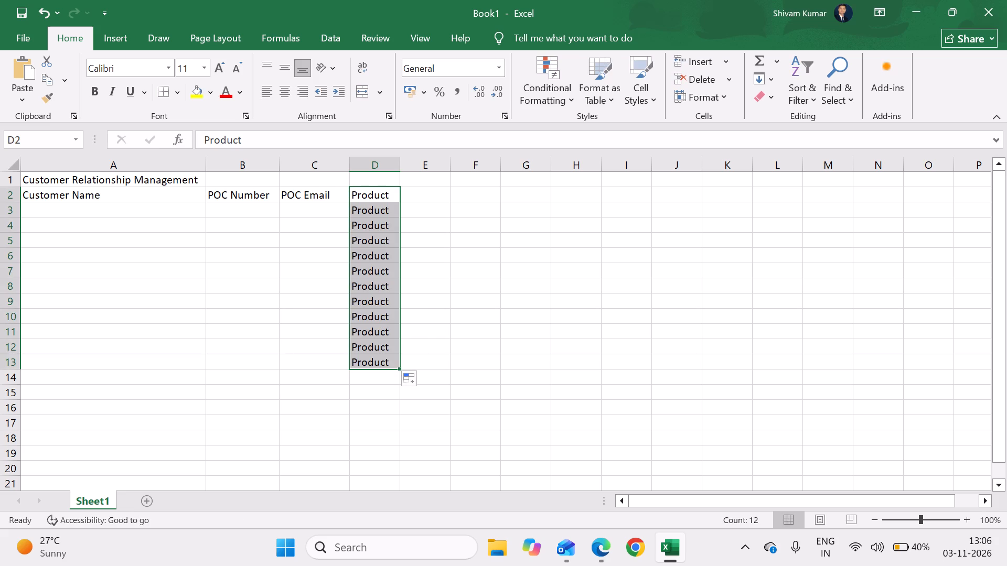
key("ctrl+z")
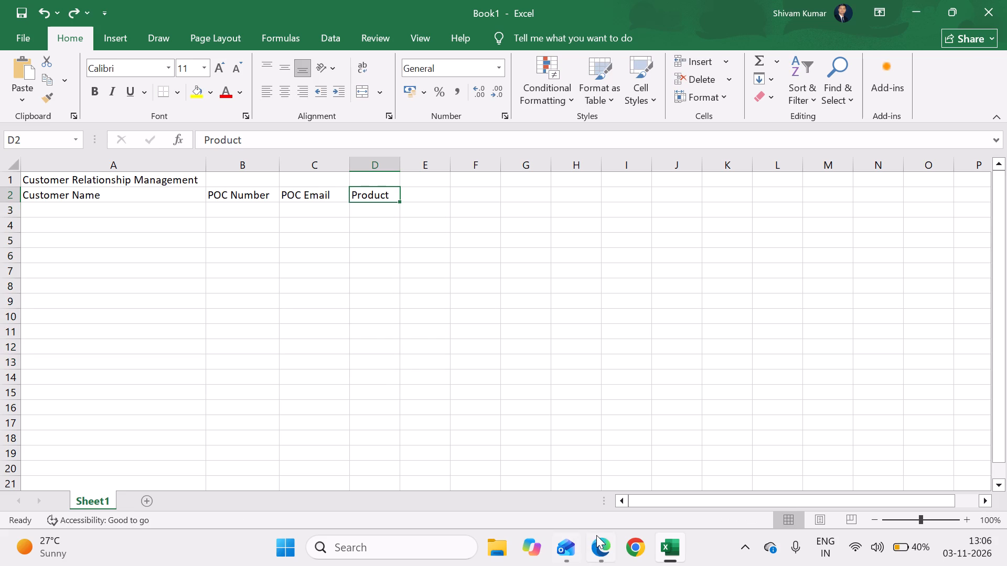
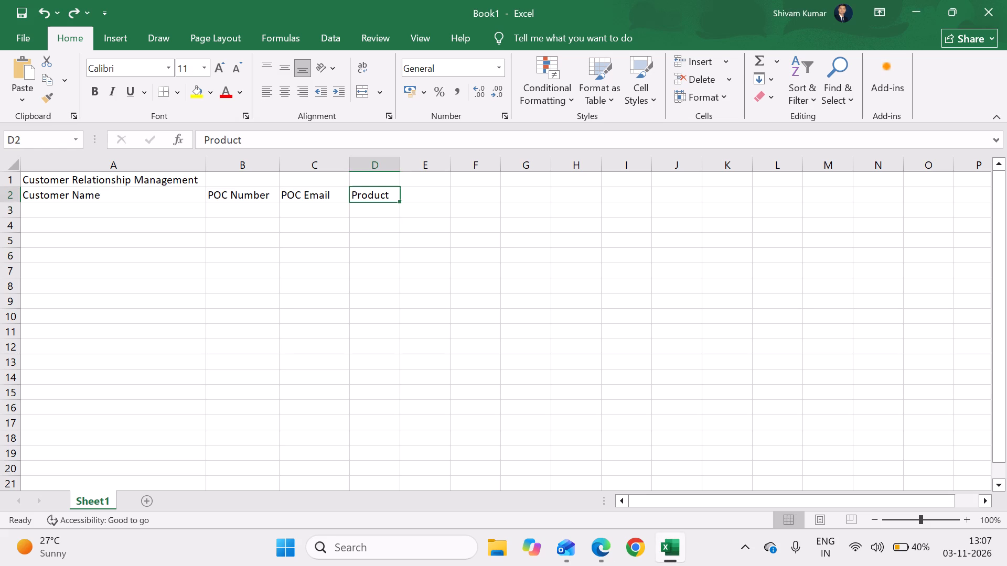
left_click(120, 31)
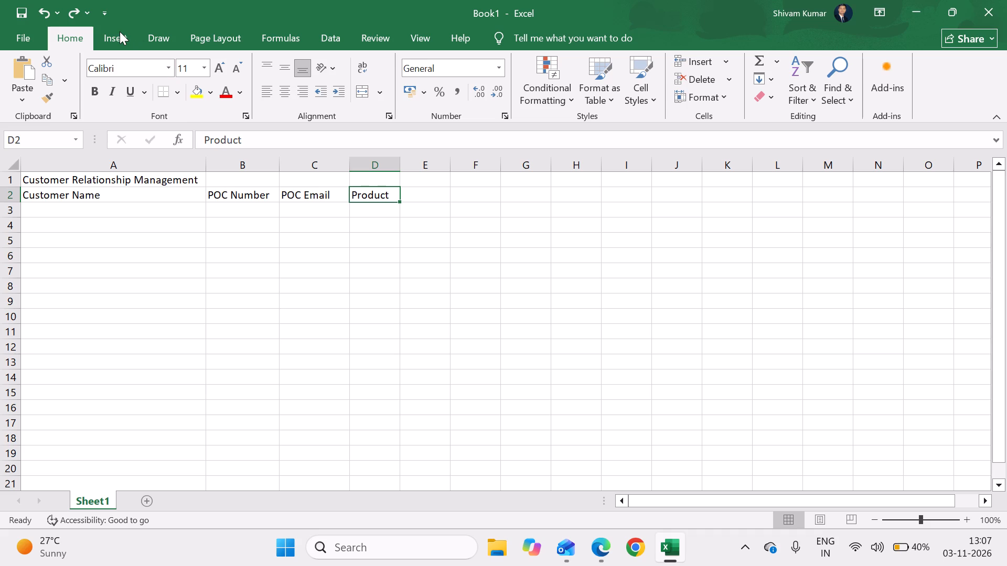
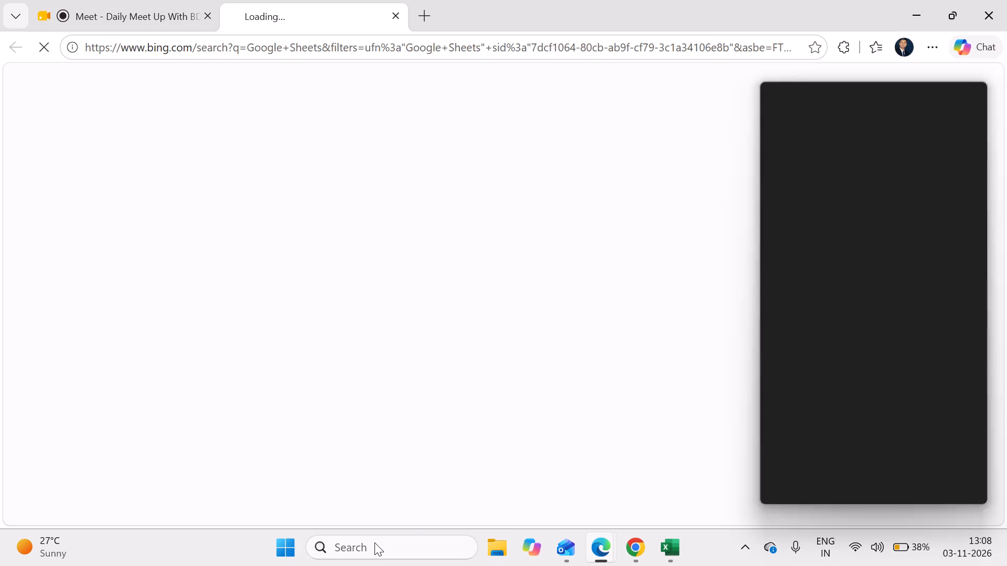
scroll(134, 328, "down", 1)
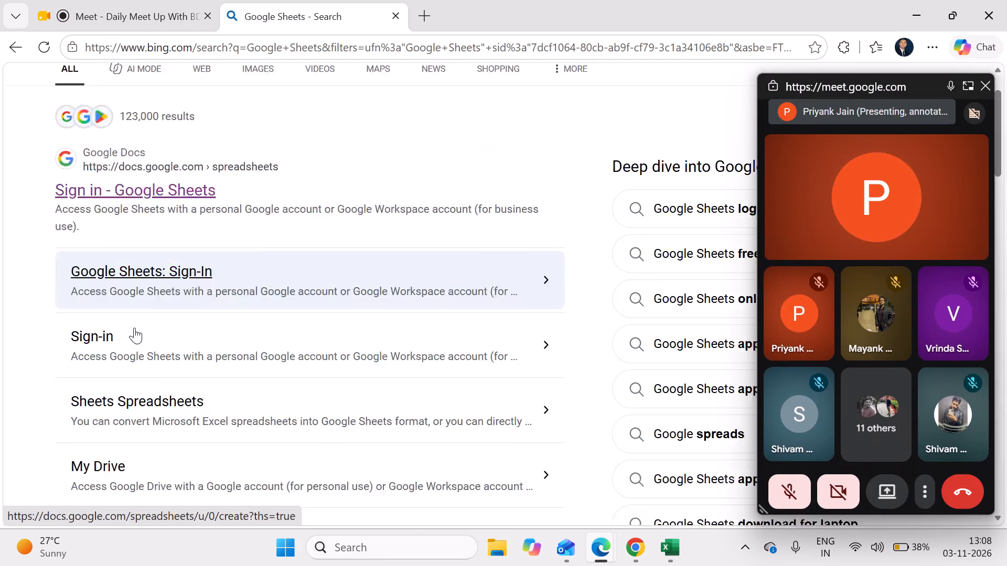
scroll(134, 328, "down", 1)
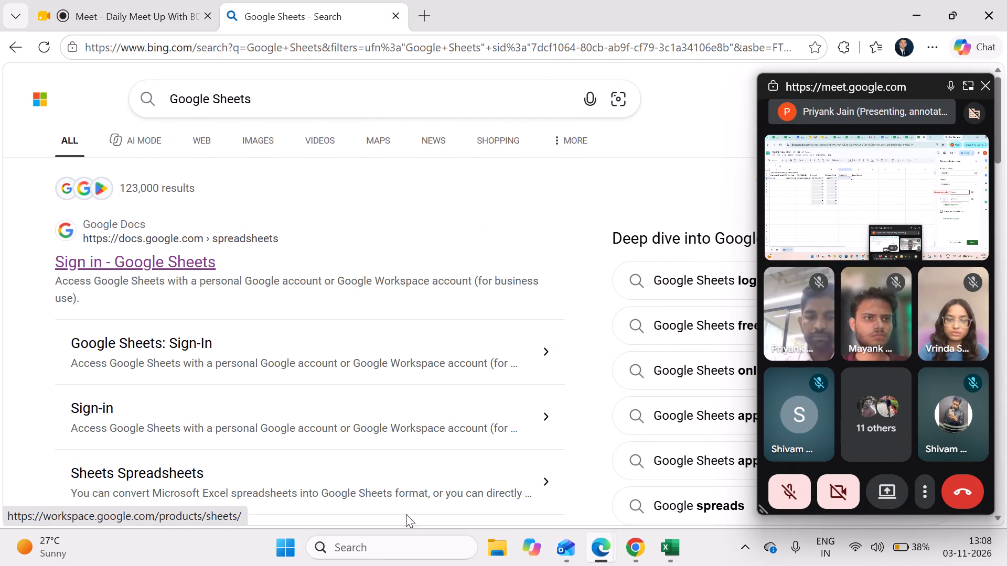
Find and open the Microsoft Store through the Windows search.
left_click(386, 549)
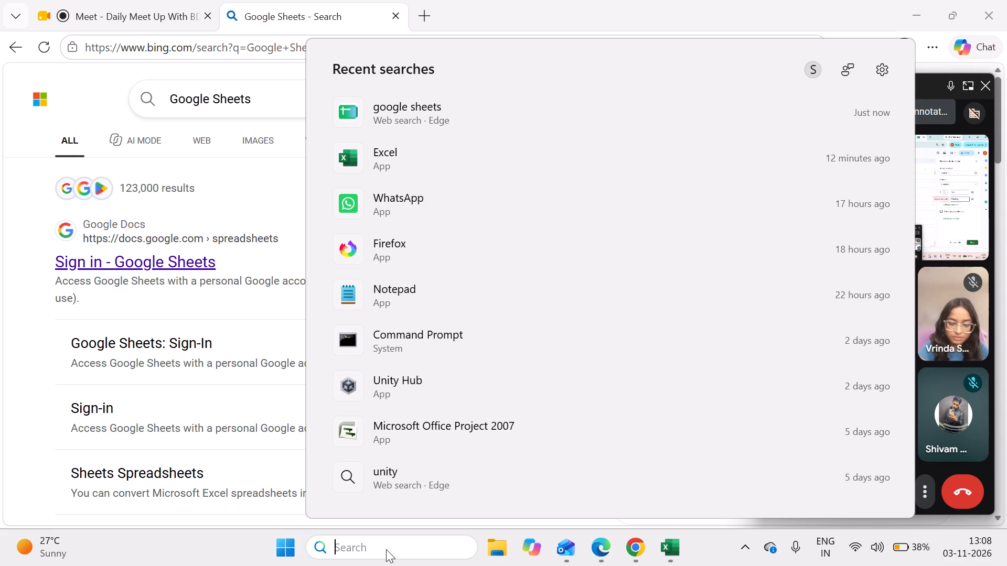
type("mire")
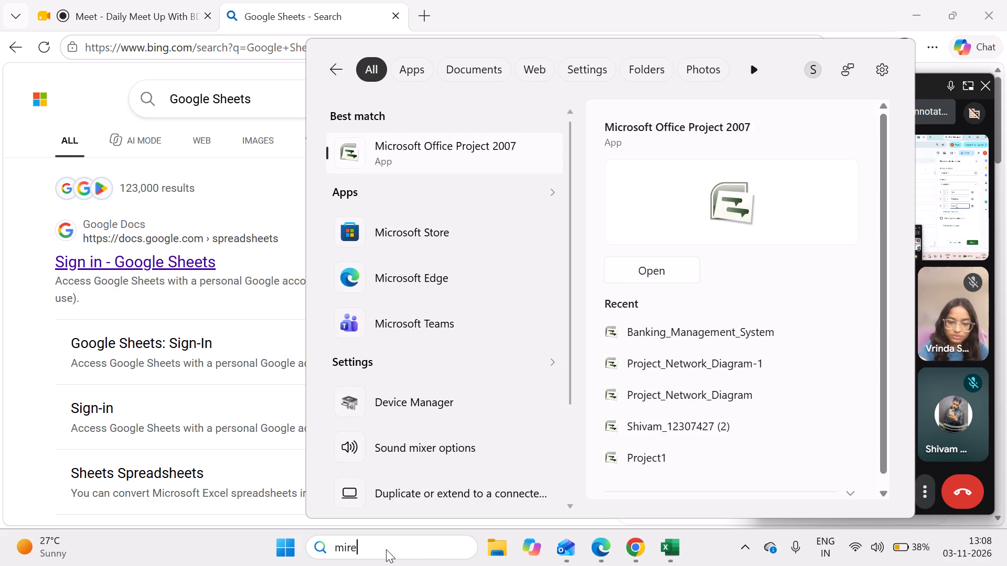
key("BackSpace")
key("BackSpace")
key("BackSpace")
key("BackSpace")
key("BackSpace")
key("BackSpace")
key("BackSpace")
key("BackSpace")
type("mircr")
key("Return")
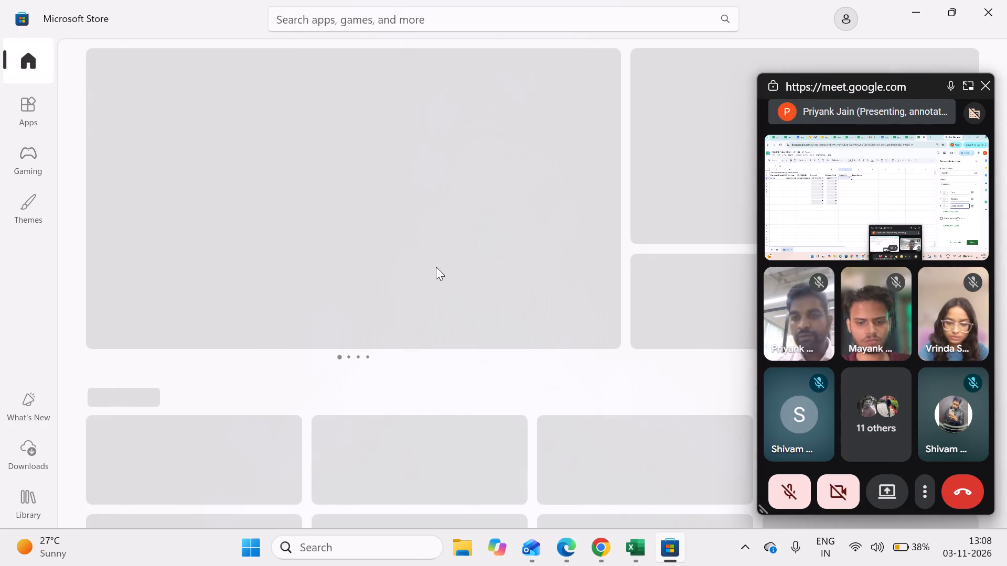
Search the Microsoft Store for "google sheets", look through the listed apps and close the store.
left_click(333, 19)
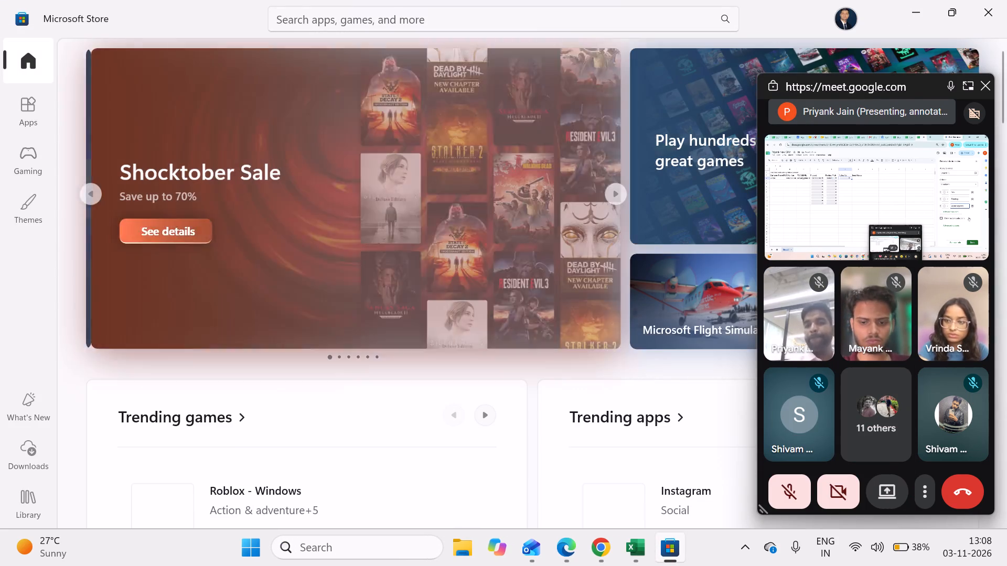
type("google sheet")
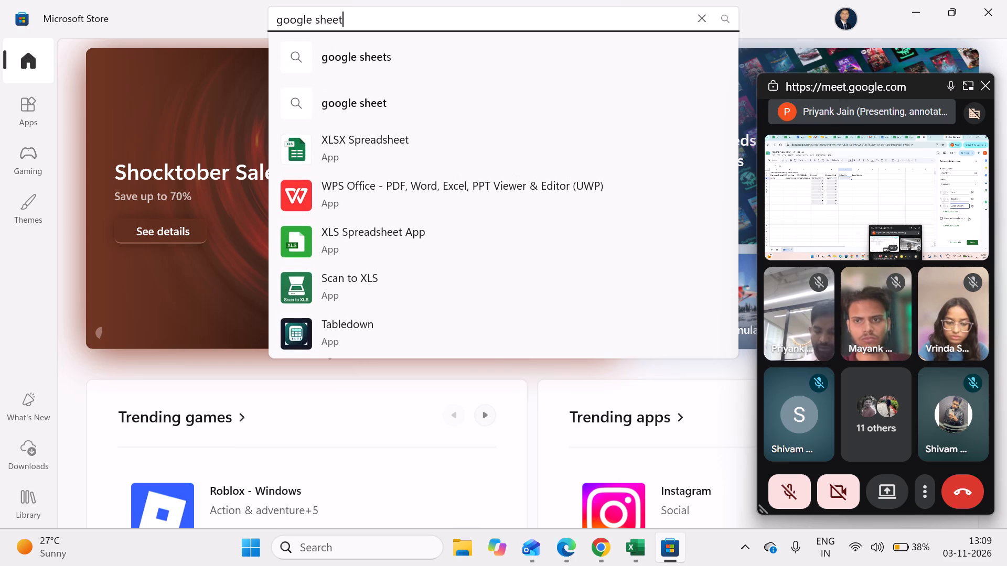
key("Down")
key("Return")
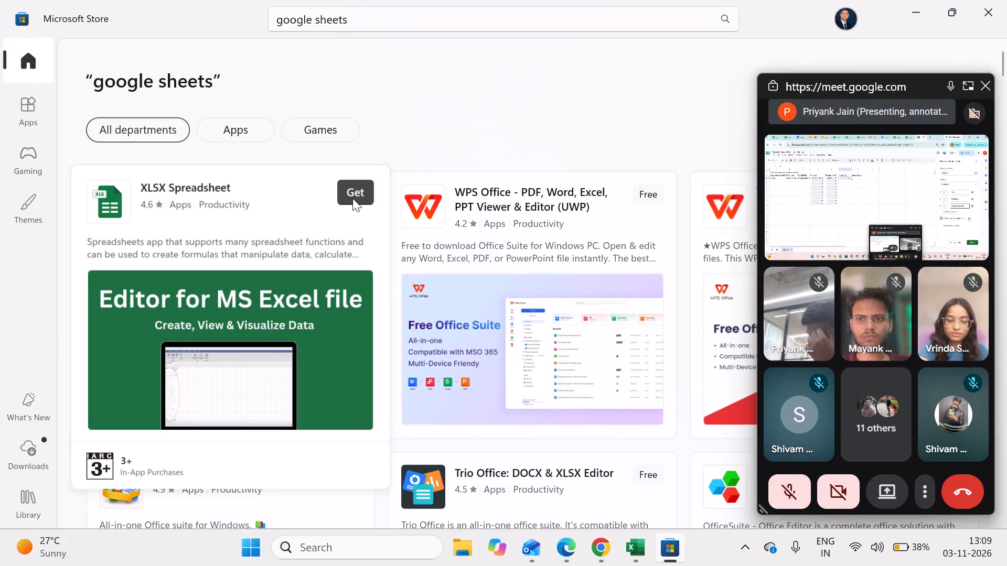
scroll(384, 316, "right", 1)
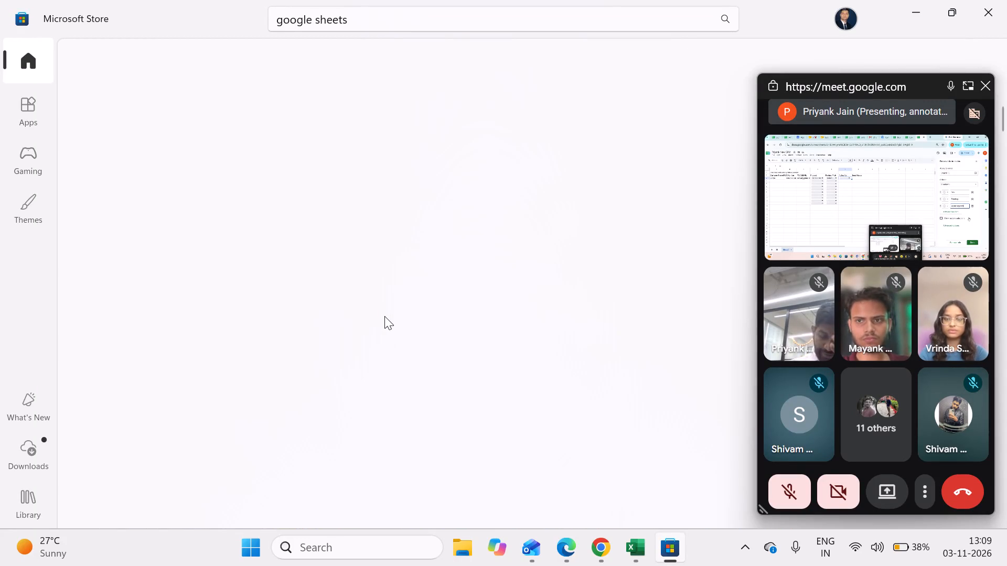
scroll(384, 316, "up", 20)
scroll(384, 316, "up", 20)
scroll(384, 316, "up", 20)
scroll(384, 316, "down", 1)
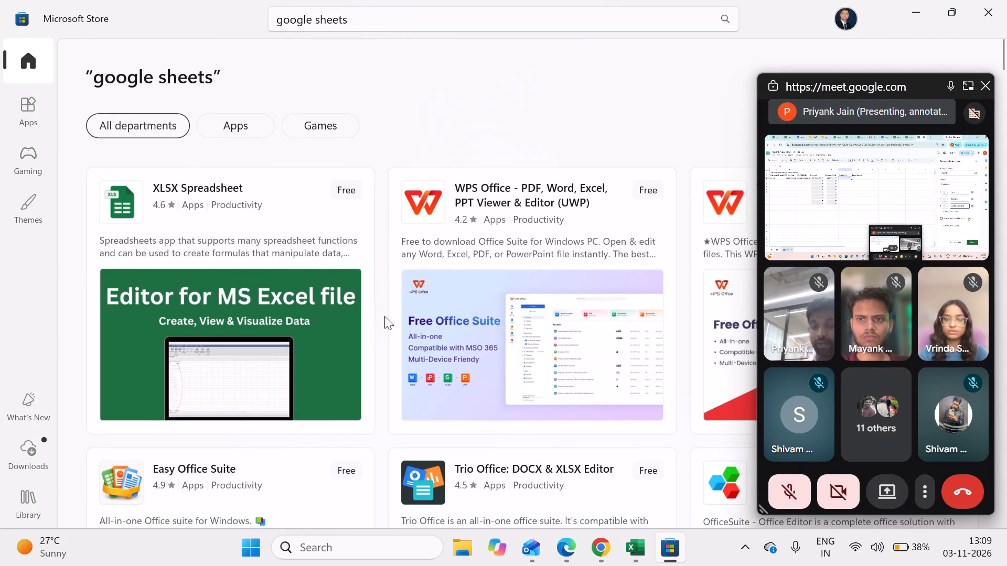
scroll(384, 316, "down", 2)
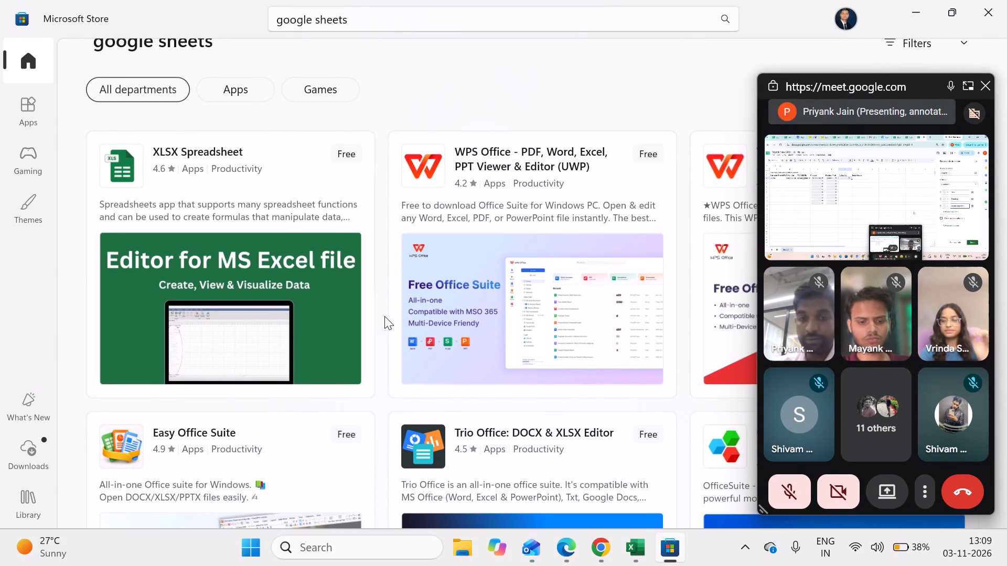
scroll(384, 316, "down", 1)
left_click(1006, 0)
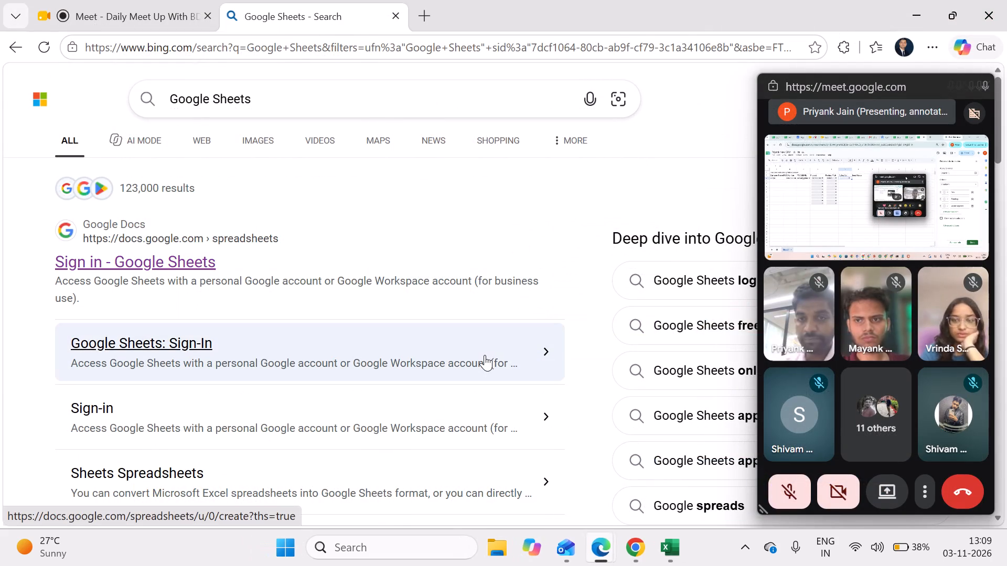
Extend the web search to "Google Sheets downlaod" and look through the results for a desktop download.
left_click(271, 101)
key("space")
type("downlaod")
key("Return")
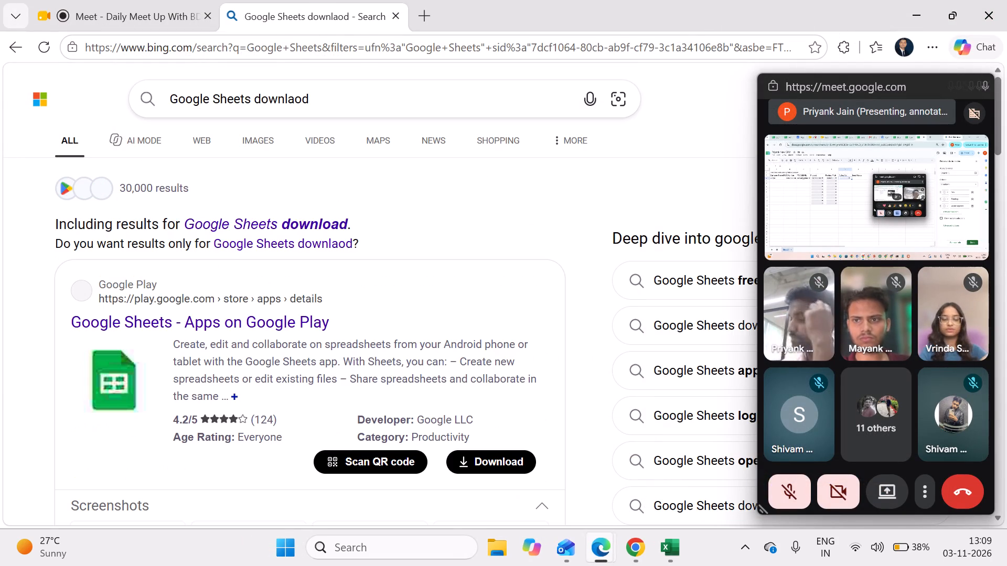
scroll(173, 279, "down", 2)
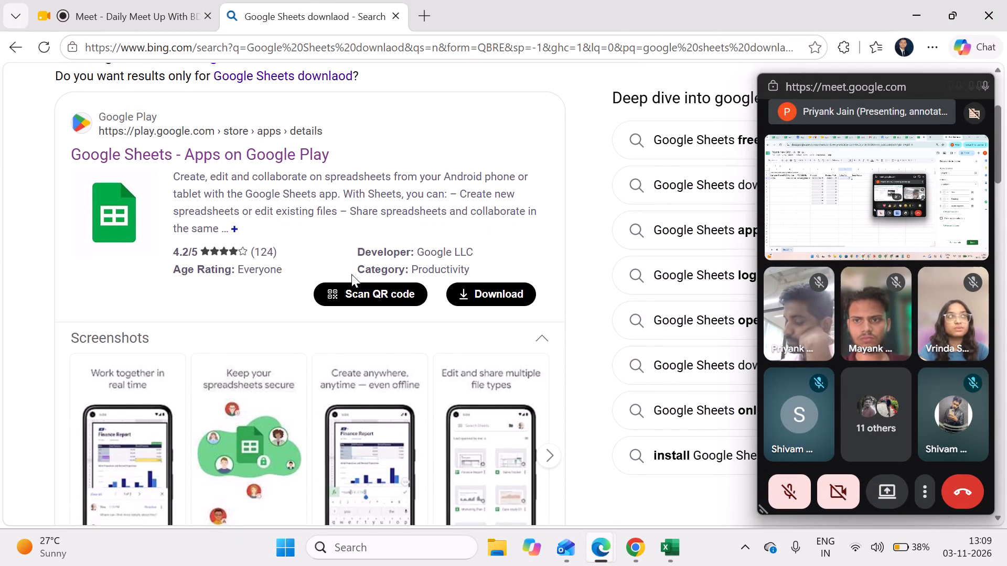
scroll(354, 274, "down", 3)
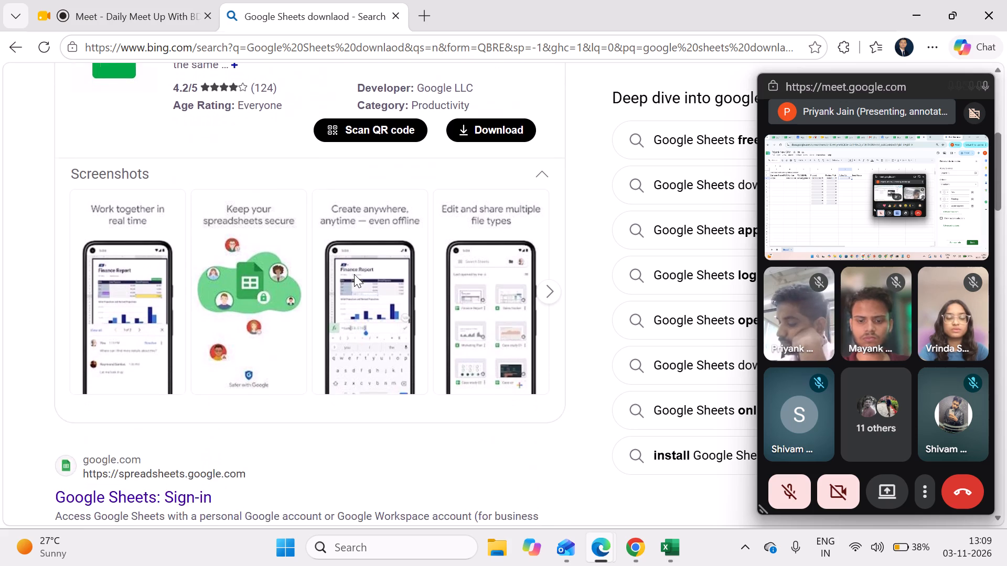
scroll(354, 274, "down", 2)
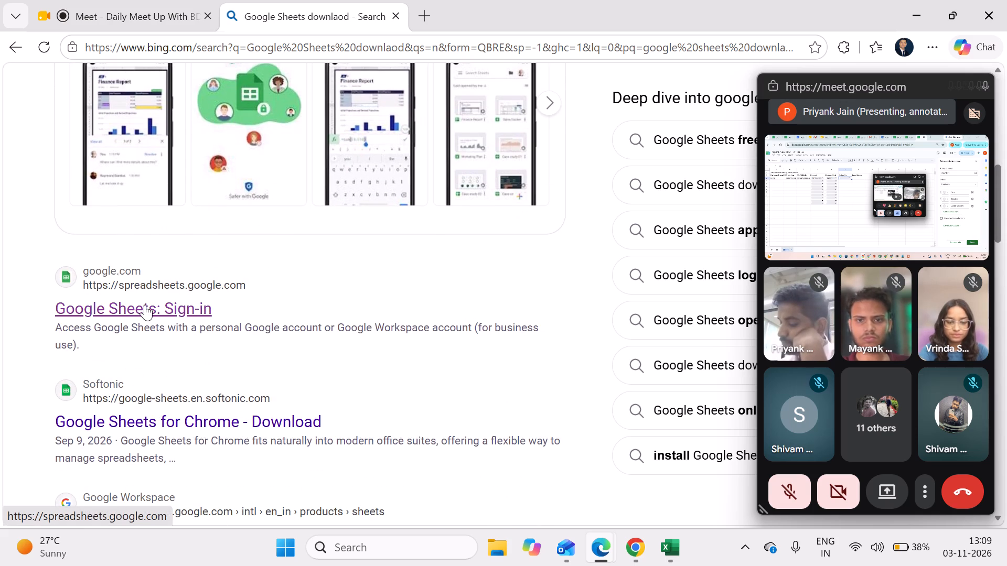
scroll(145, 304, "down", 4)
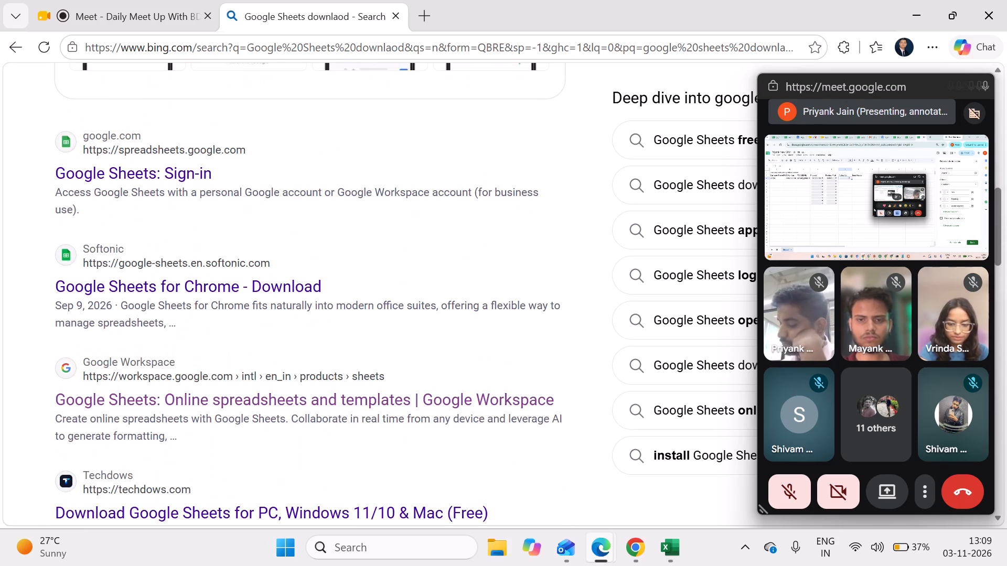
Refine the web search to "Google Sheets downlaod for pc".
scroll(145, 304, "up", 7)
left_click(339, 96)
key("space")
type("for pc")
key("Return")
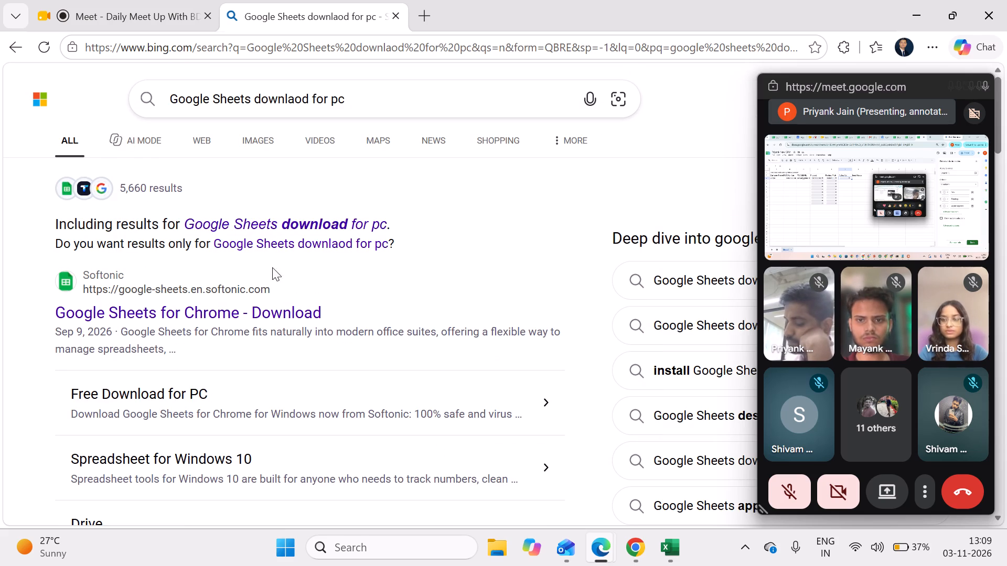
View Softonic's Google Sheets for Chrome download page, return to the search results and close the original search tab.
left_click(223, 313)
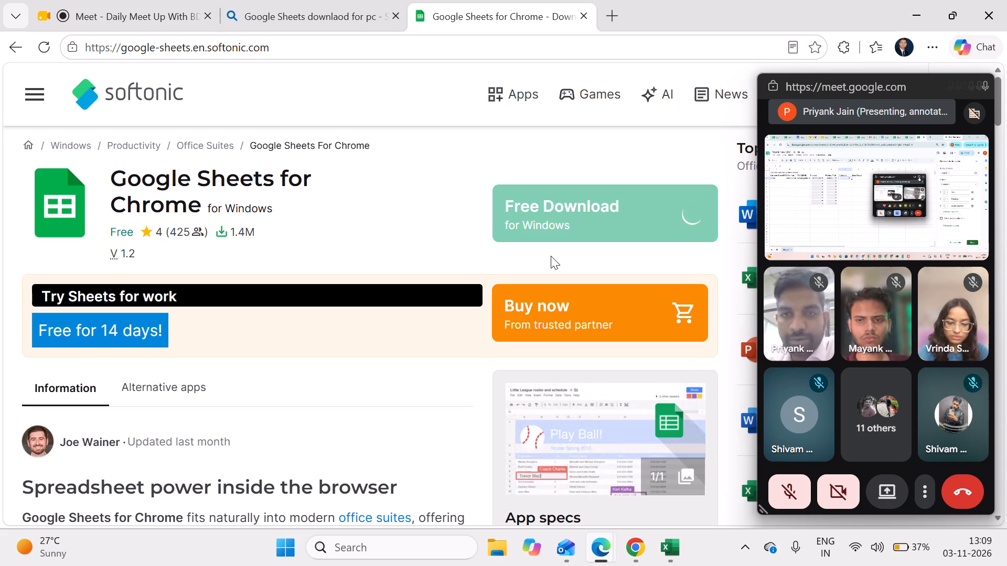
left_click(10, 42)
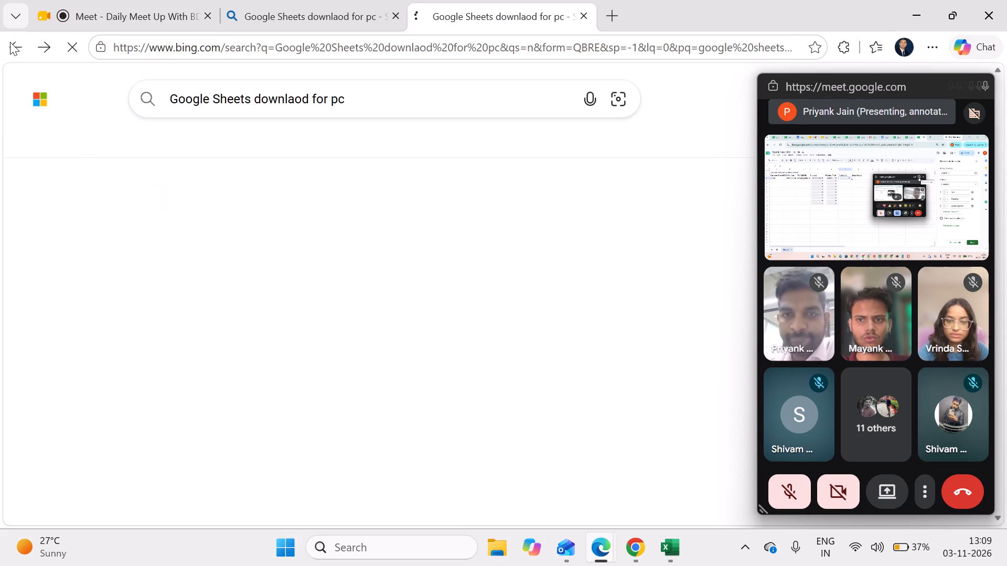
left_click(396, 13)
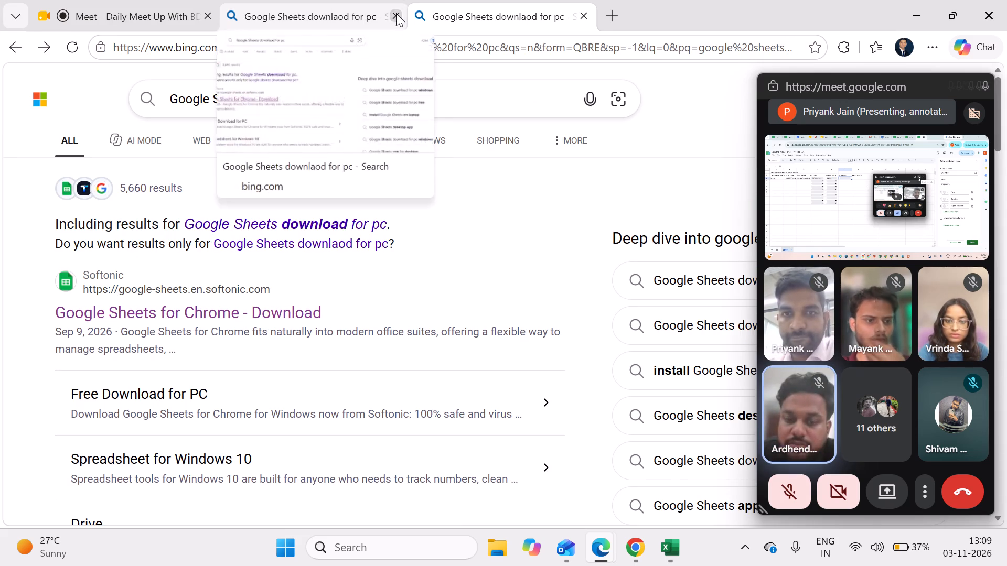
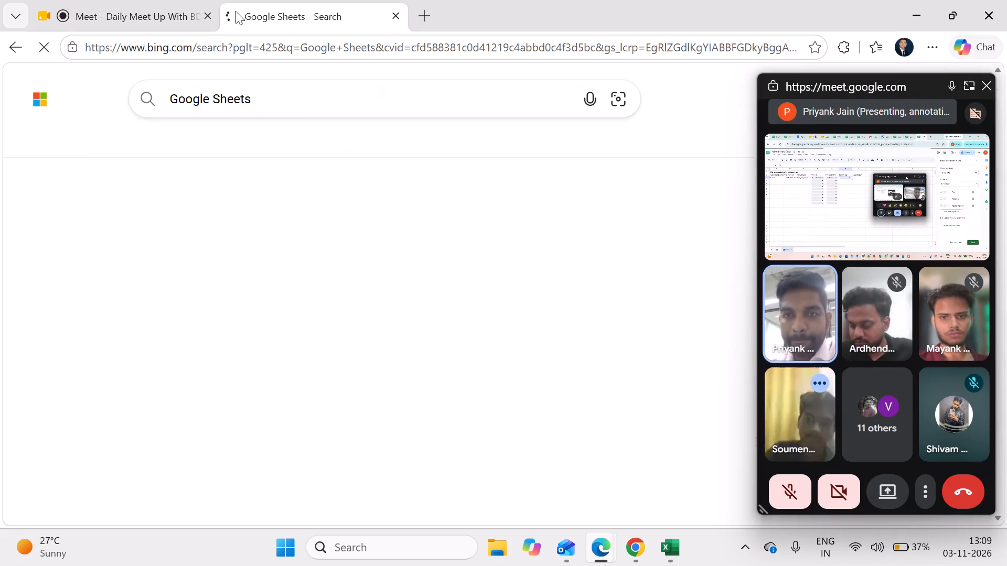
Open Google Sheets from the "Google Sheets" web search results and create a blank spreadsheet.
left_click(134, 249)
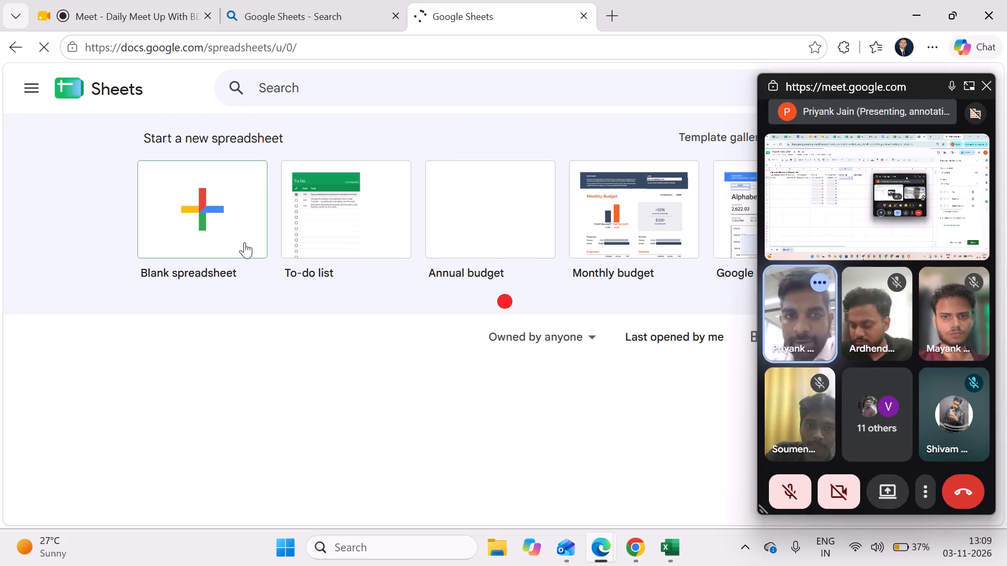
left_click(226, 218)
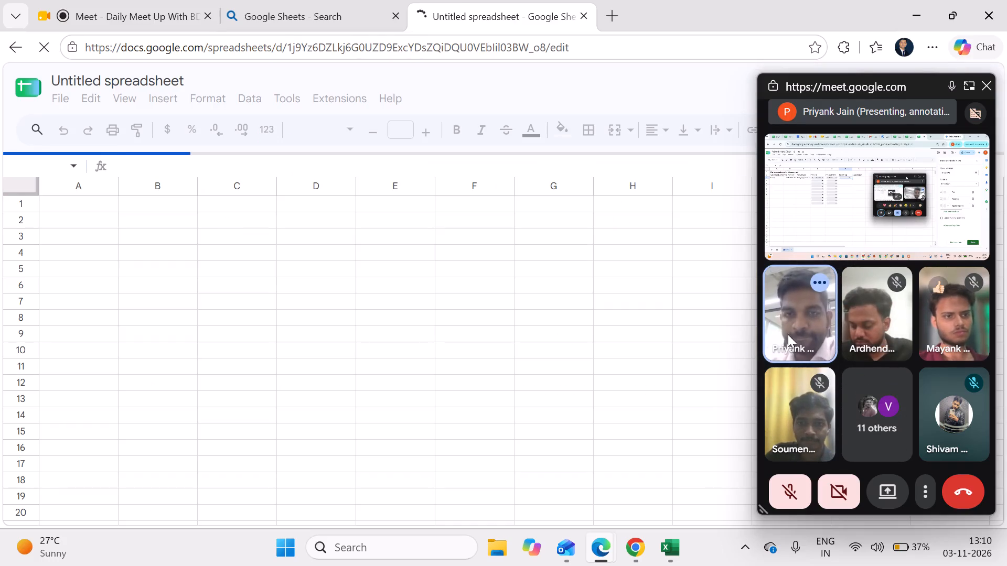
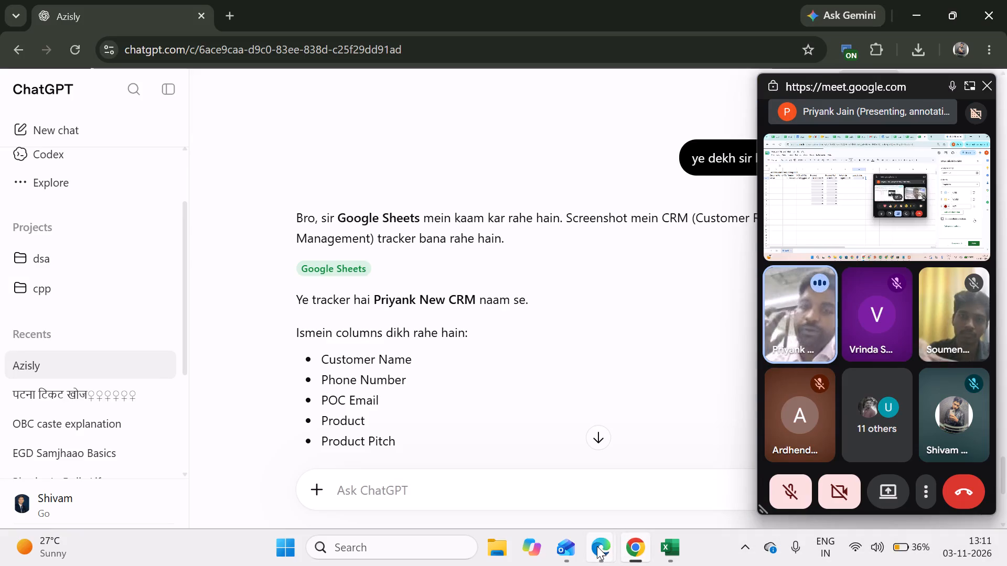
Switch to the Microsoft Edge window with the blank untitled Google Sheets spreadsheet.
left_click(596, 545)
left_click(549, 470)
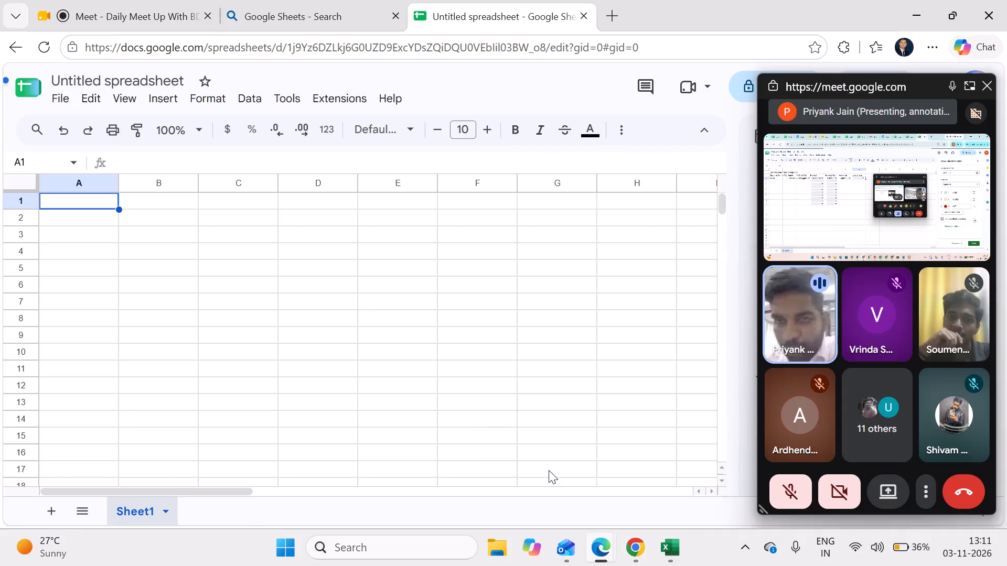
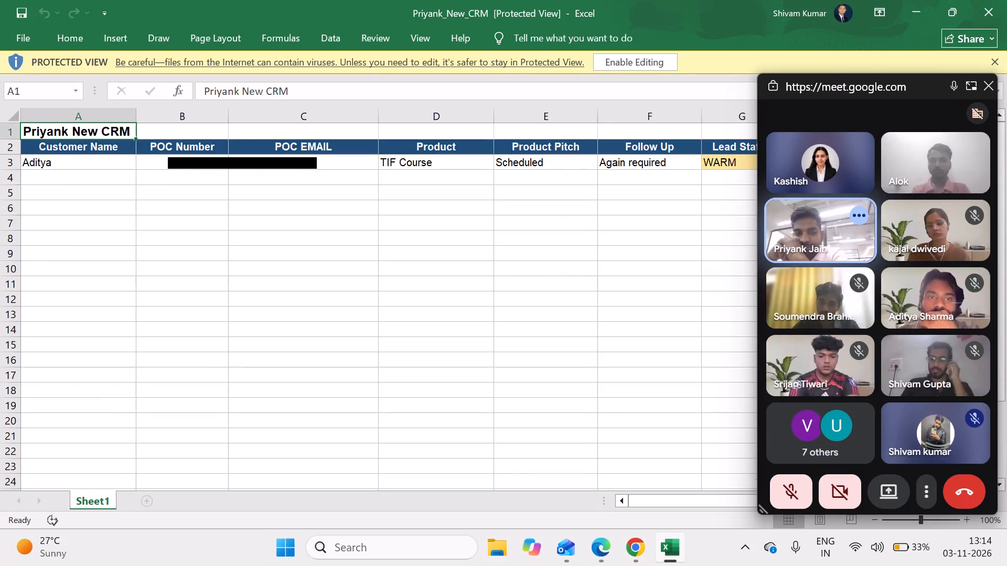
Enable editing of the downloaded Priyank_New_CRM workbook.
left_click(66, 133)
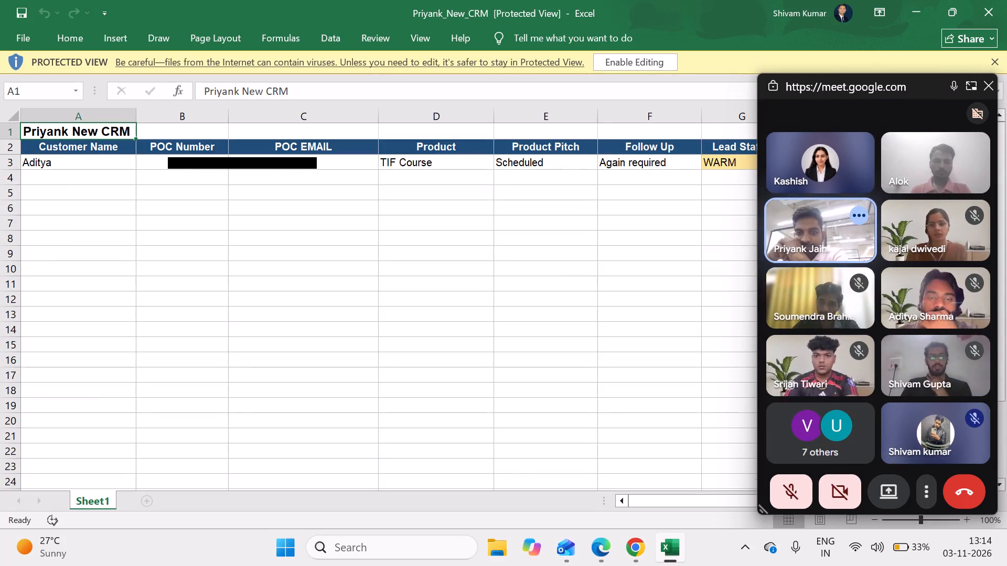
left_click(104, 133)
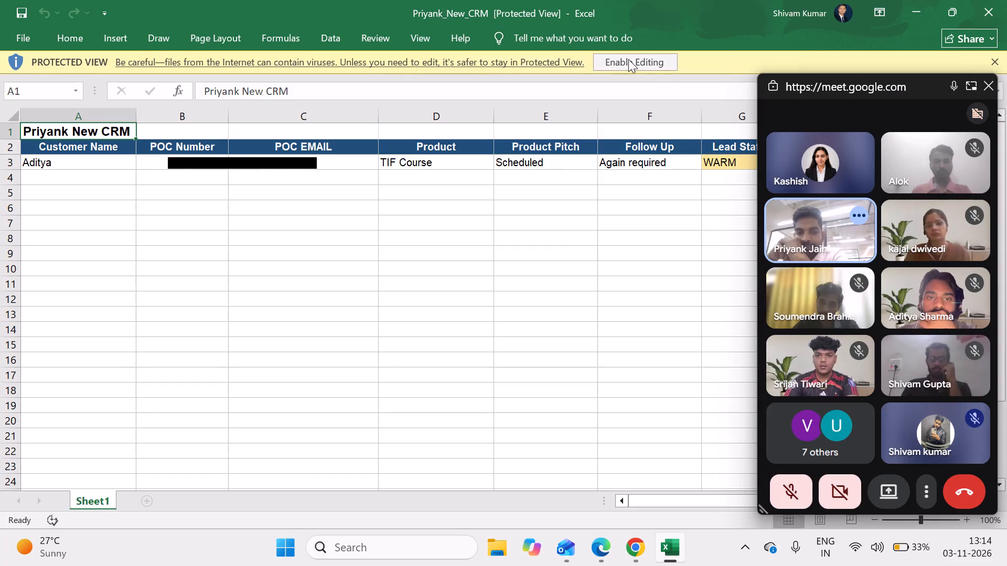
left_click(628, 59)
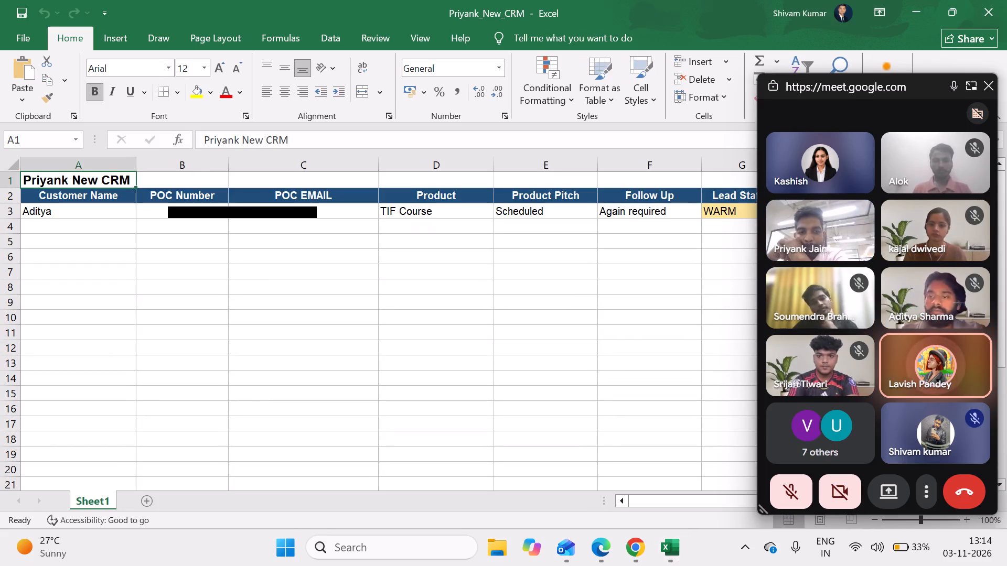
Change the sheet title in cell A1 to "Shivam New CRM".
scroll(378, 302, "up", 3)
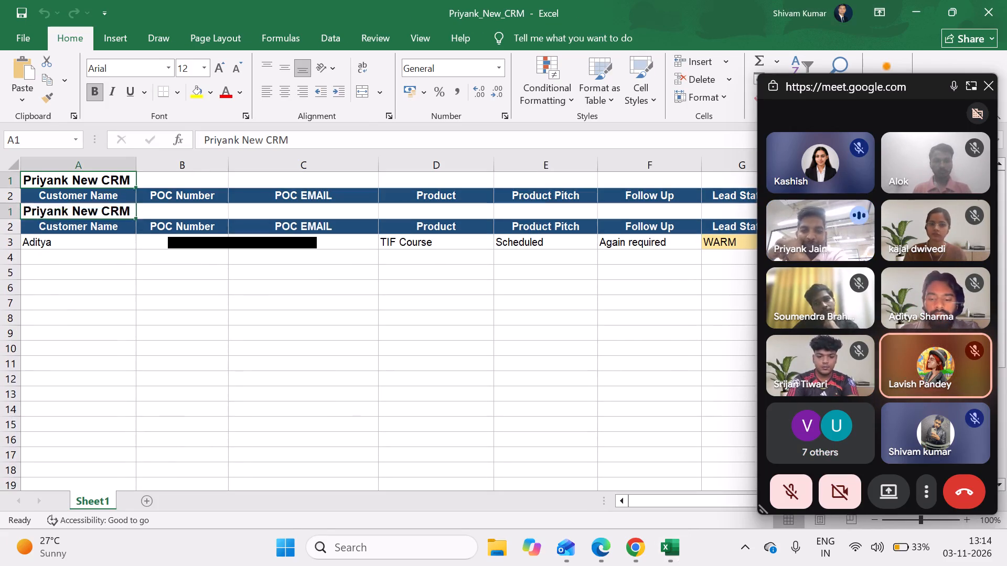
left_click(114, 178)
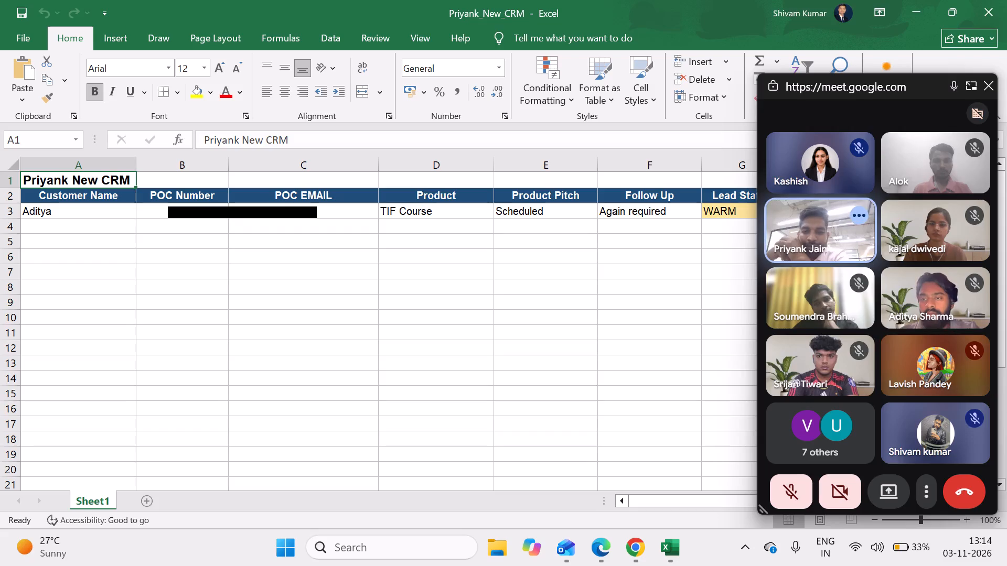
left_click(73, 178)
triple_click(59, 179)
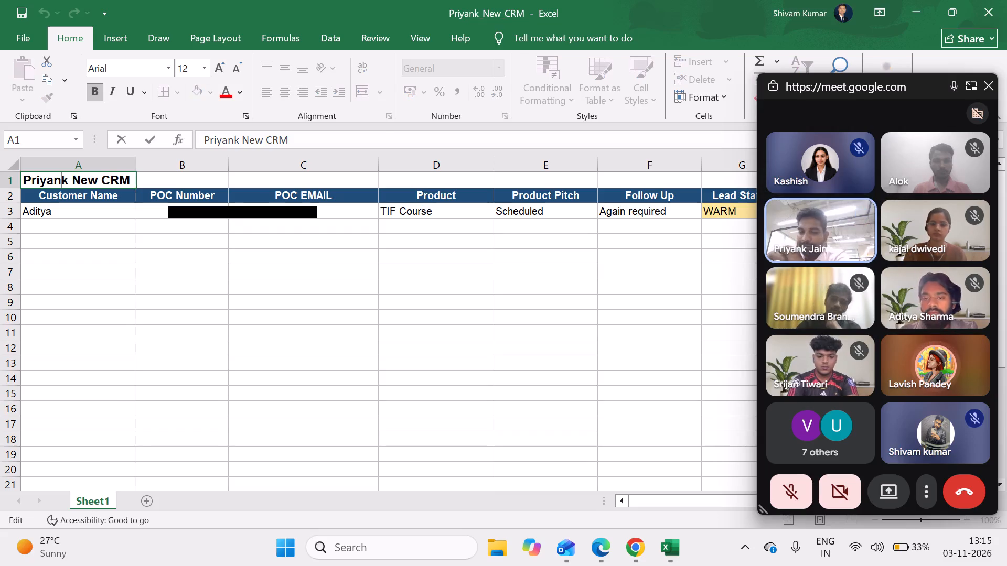
left_click(63, 180)
key("Right")
key("BackSpace")
key("BackSpace")
key("BackSpace")
key("BackSpace")
key("BackSpace")
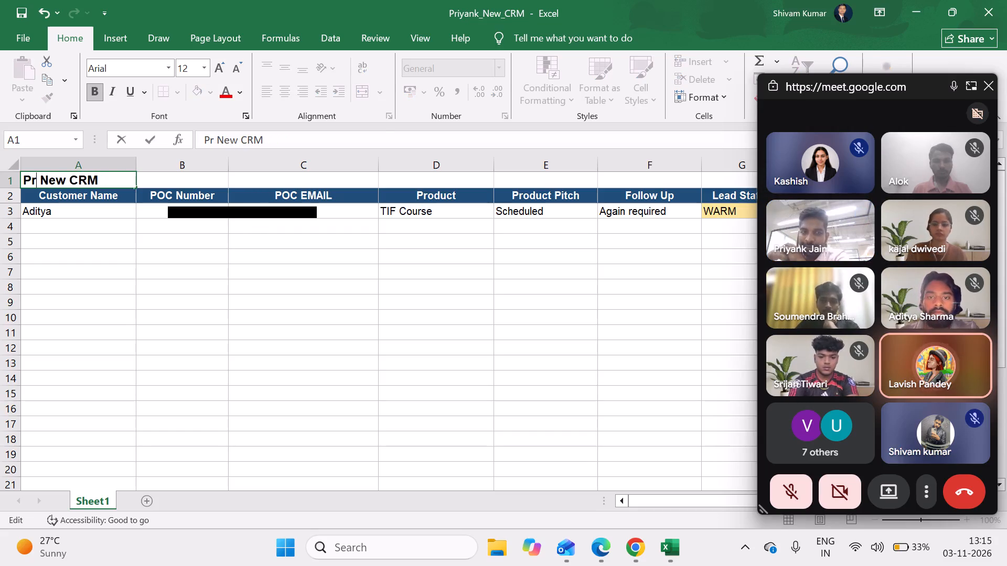
key("BackSpace")
key("BackSpace")
type("Shivam")
key("Return")
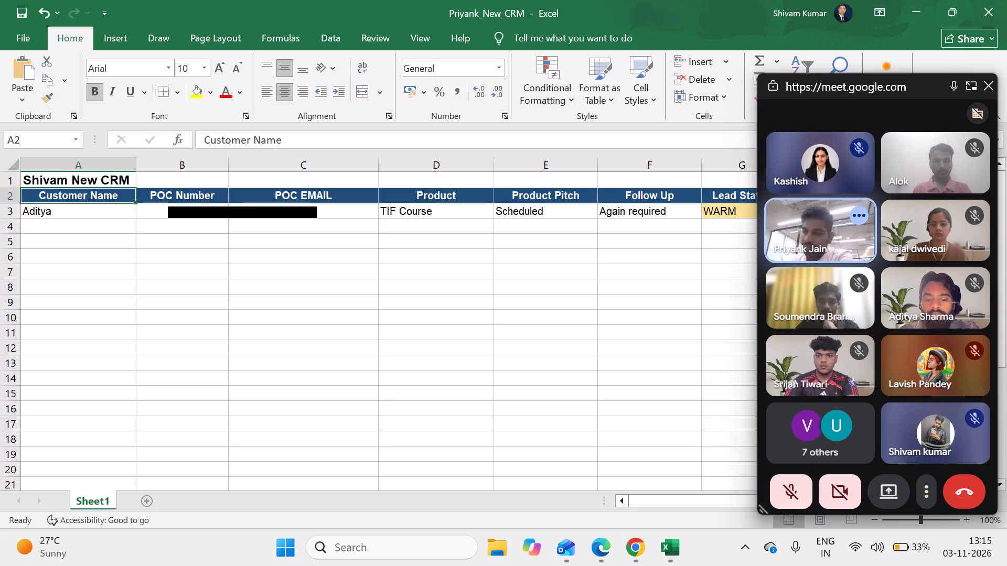
left_click(105, 279)
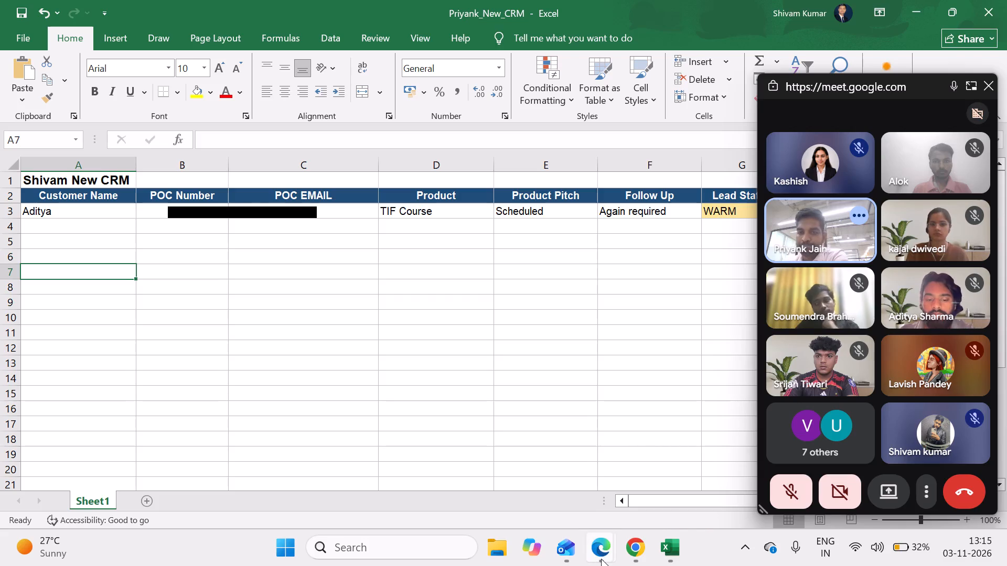
Switch to the Microsoft Edge window with the blank spreadsheet and close the "Google Sheets - Search" tab.
left_click(577, 473)
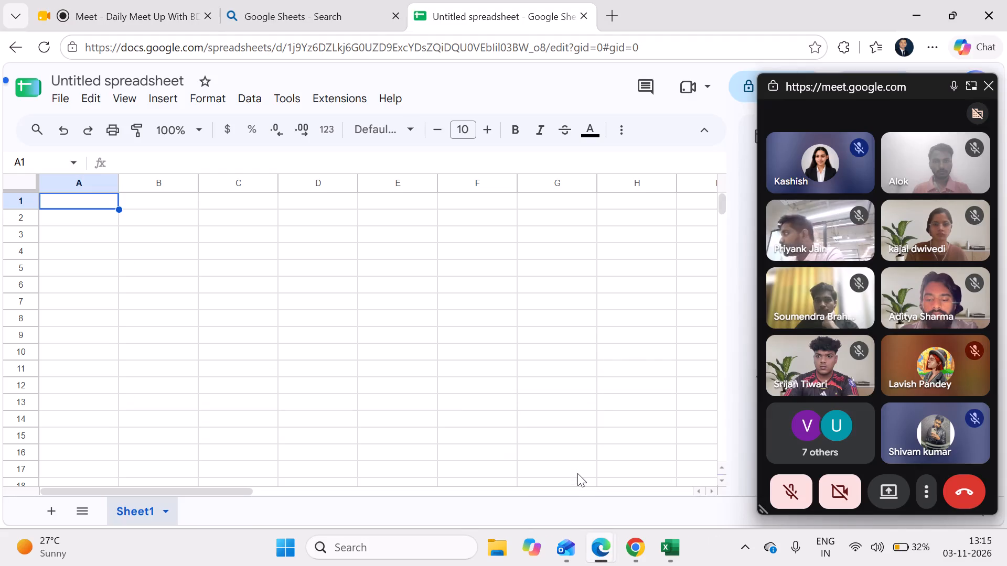
left_click(392, 14)
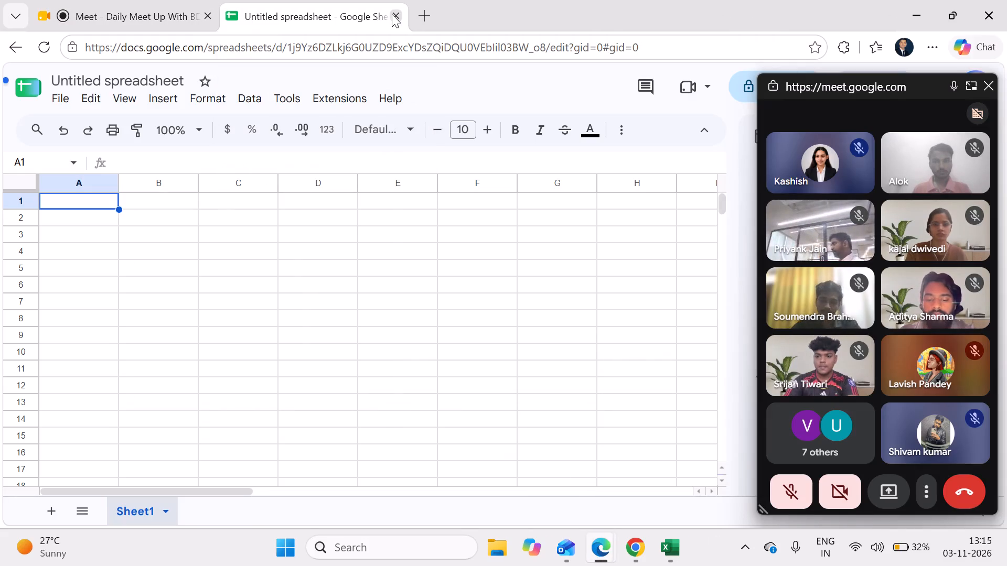
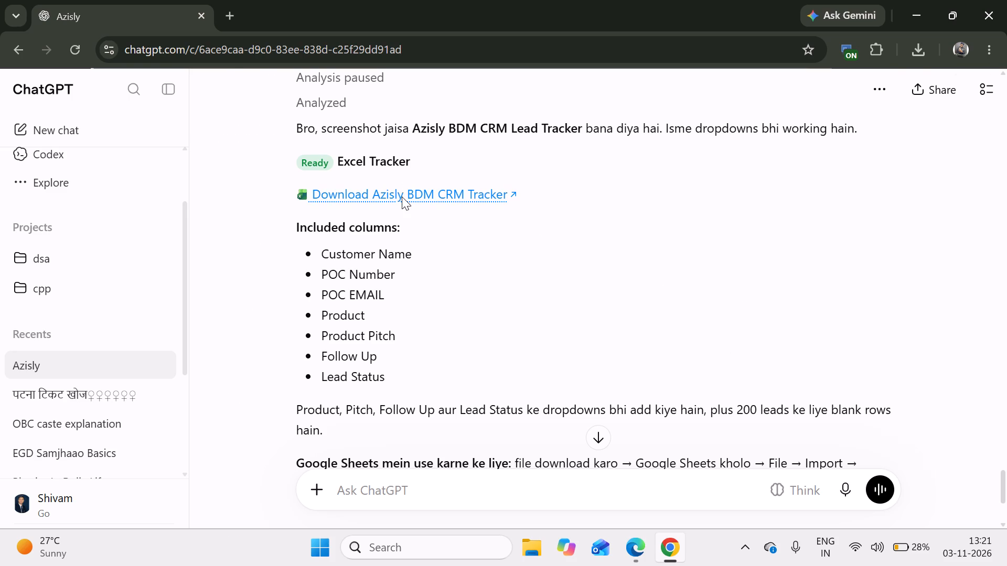
In a new Chrome tab, search Google for "google sheet" and open the Google Sheets: Sign-in result.
left_click(236, 8)
type("googl")
type("e sheet")
key("Return")
left_click(140, 247)
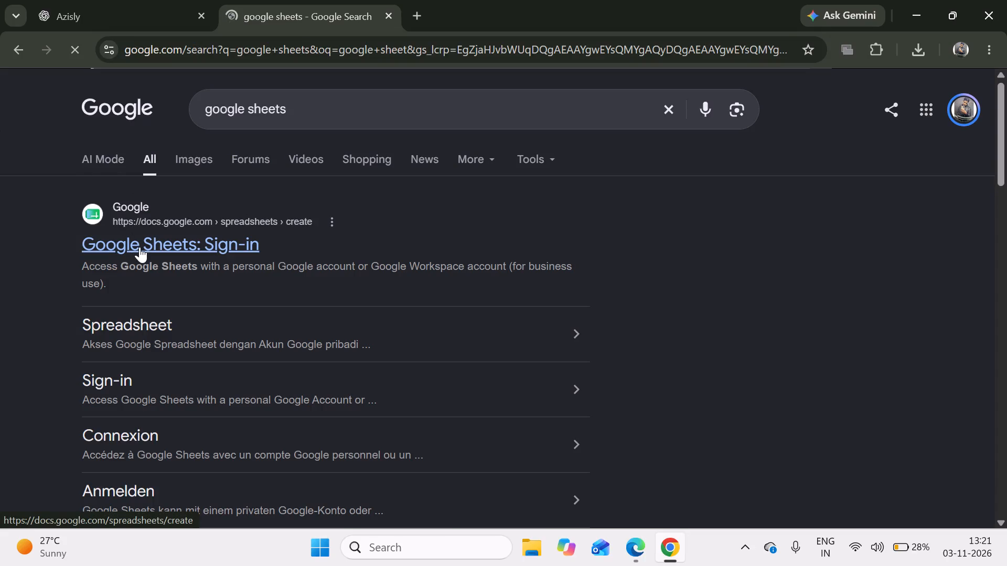
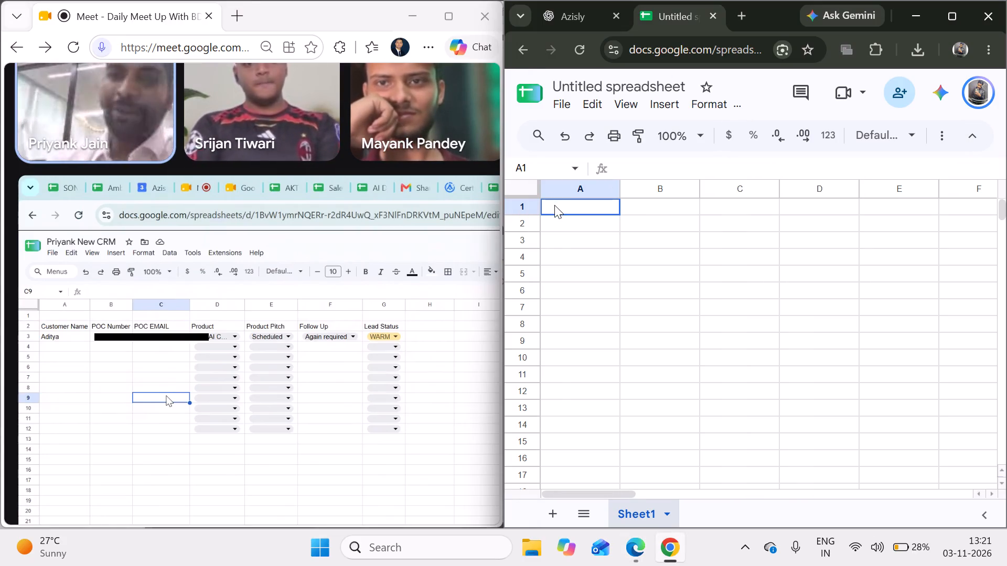
Enter the header Customer Name in A1 with the entry Aditya in A2, and widen column A to fit the header.
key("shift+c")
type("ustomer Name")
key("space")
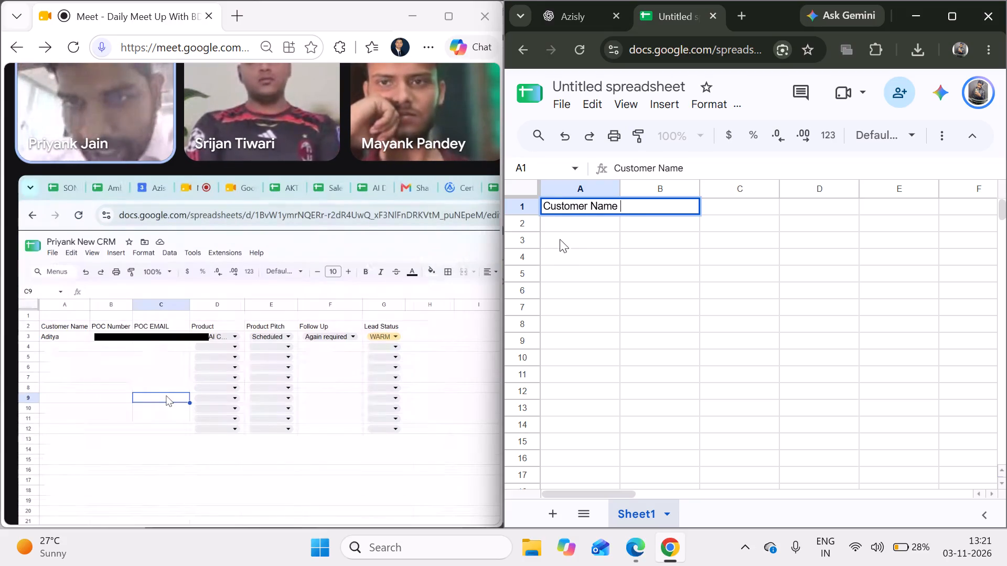
left_click(561, 222)
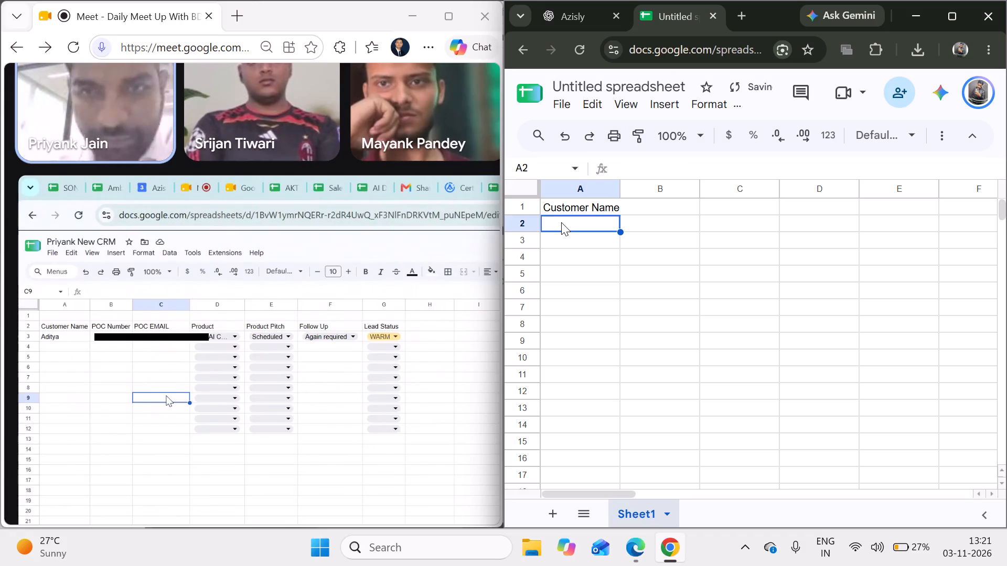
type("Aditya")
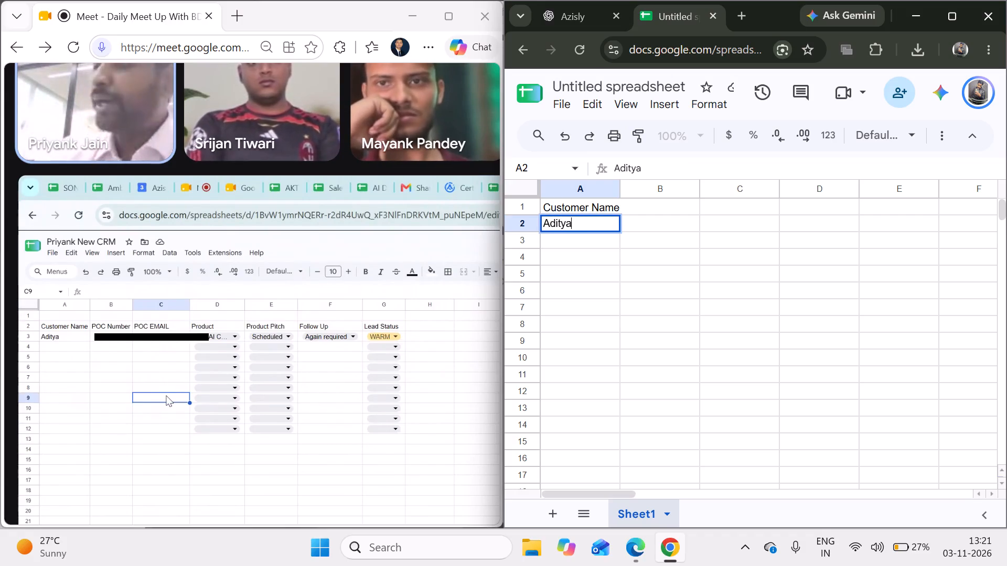
left_click(642, 205)
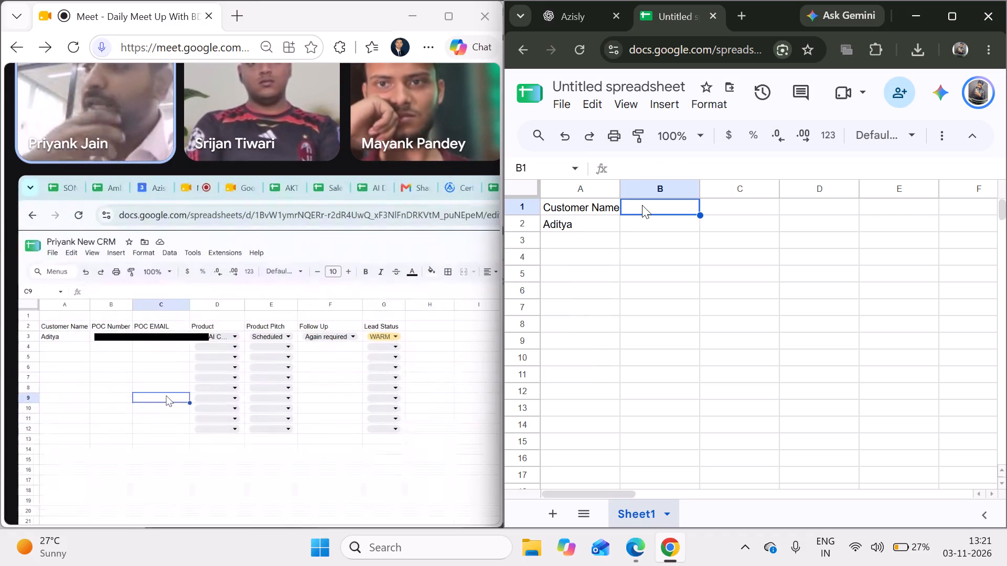
left_click_drag(623, 186, 636, 186)
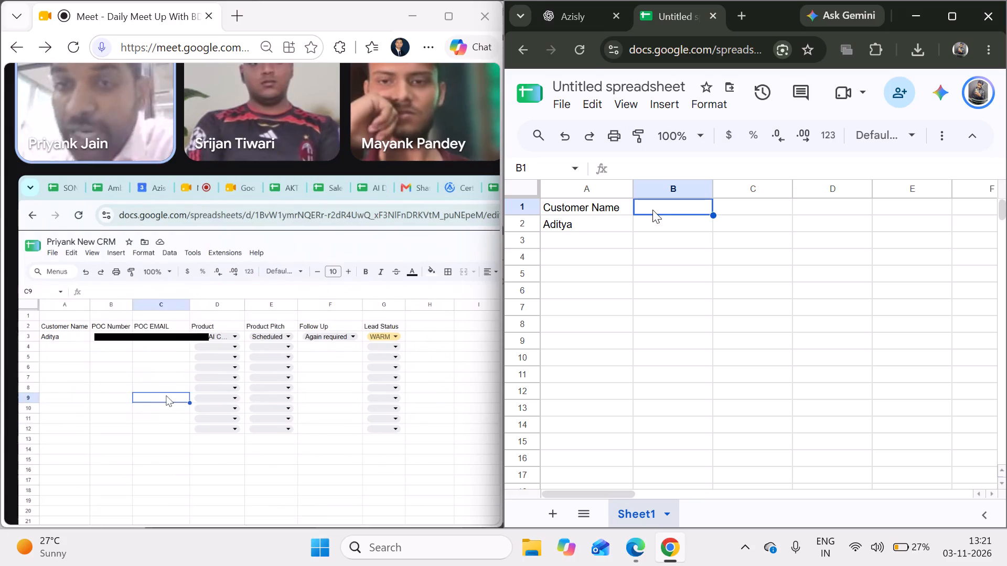
Add the column headers POC Number, POC Email, Product and Product Pitch in cells B1 to E1.
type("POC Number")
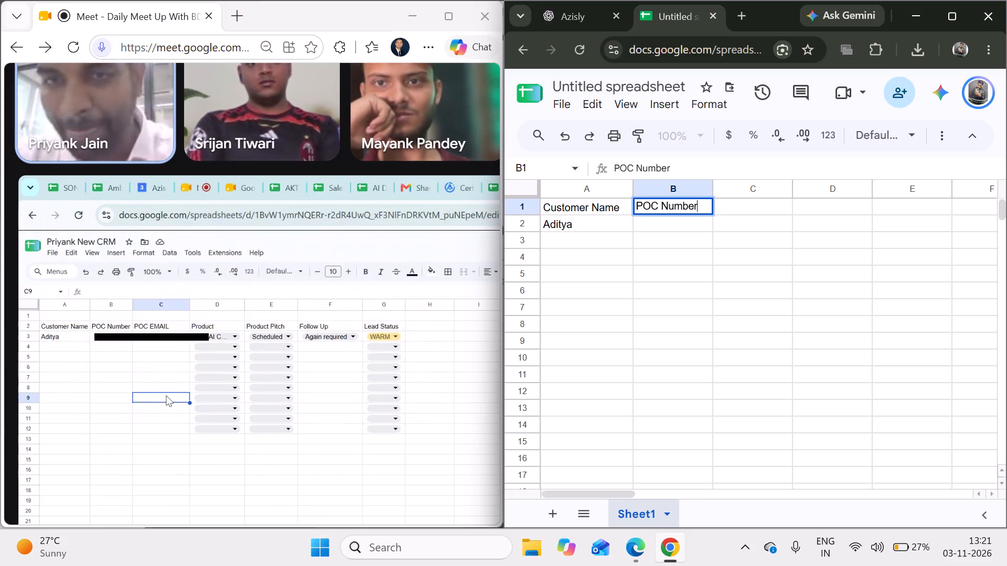
left_click(745, 201)
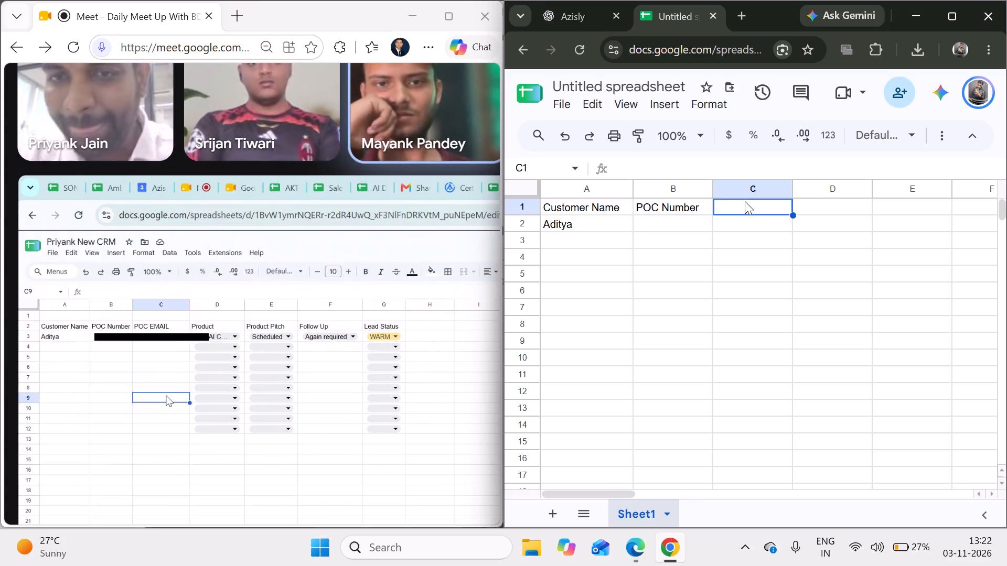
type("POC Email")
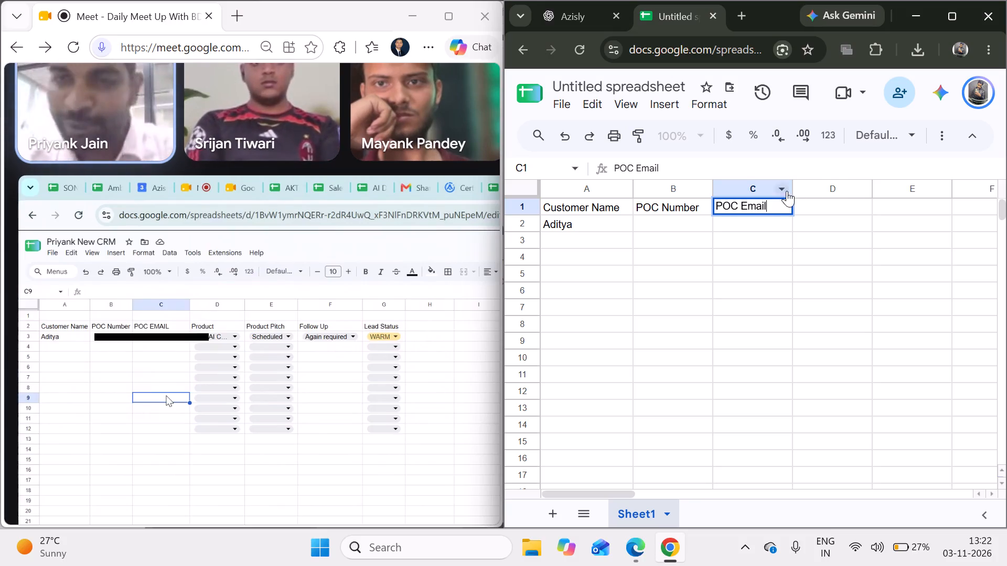
left_click(830, 203)
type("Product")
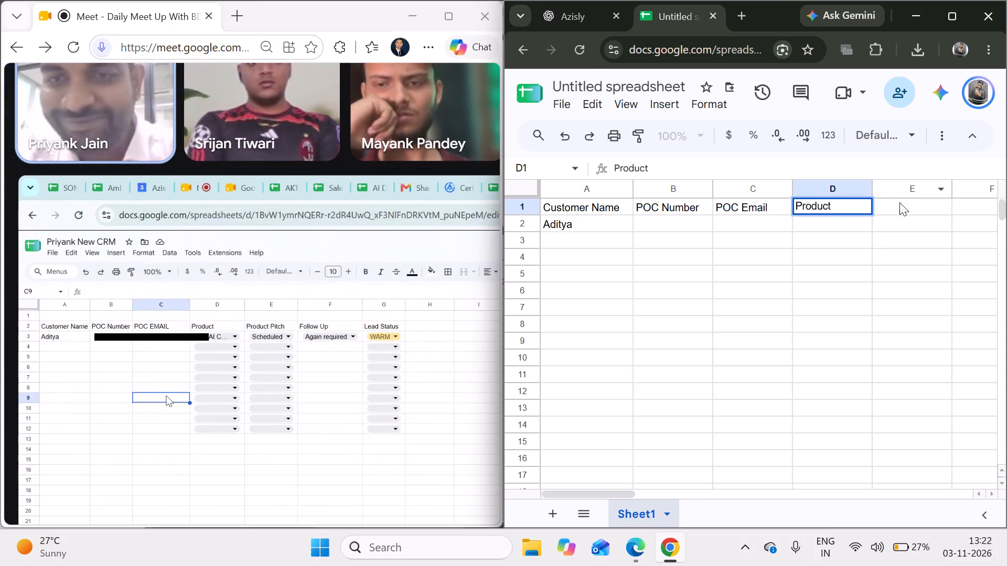
left_click(902, 205)
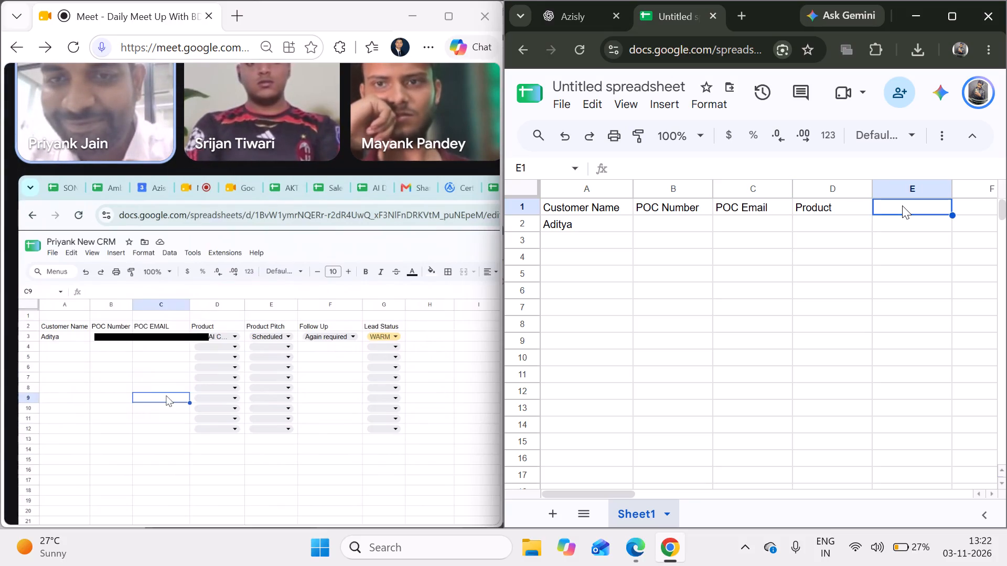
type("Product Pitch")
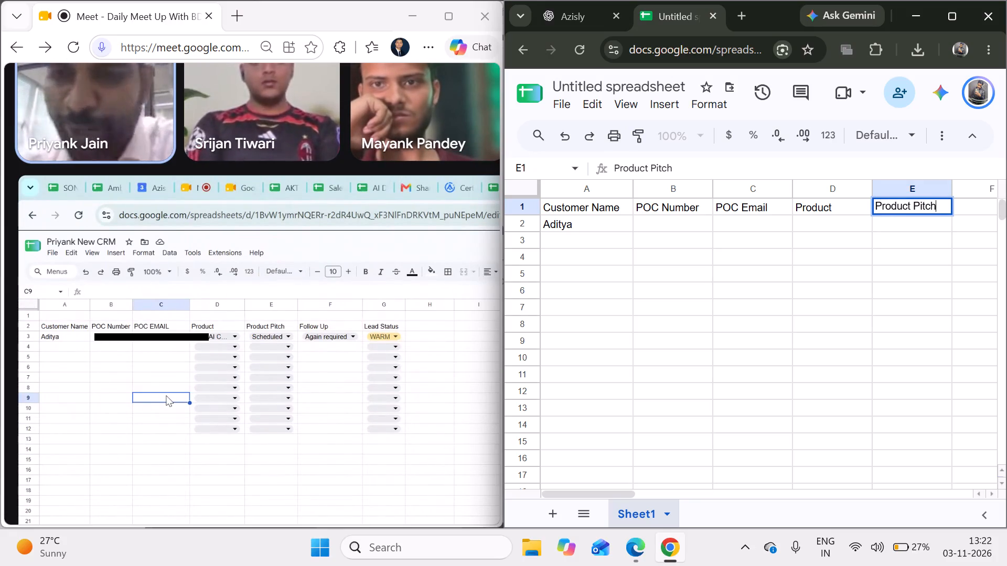
Complete the header row with Follow Up in F1 and Lead Status in G1.
left_click(969, 210)
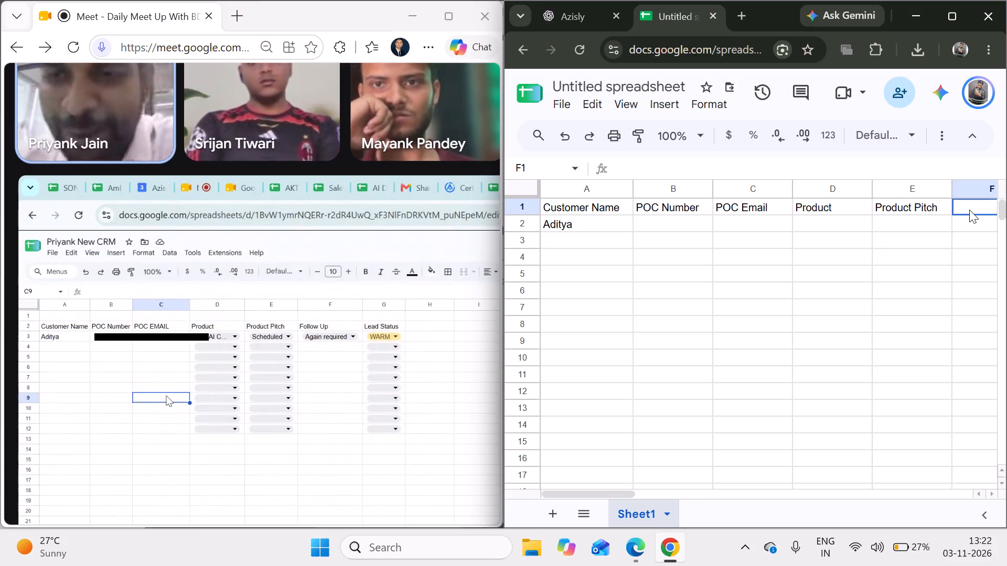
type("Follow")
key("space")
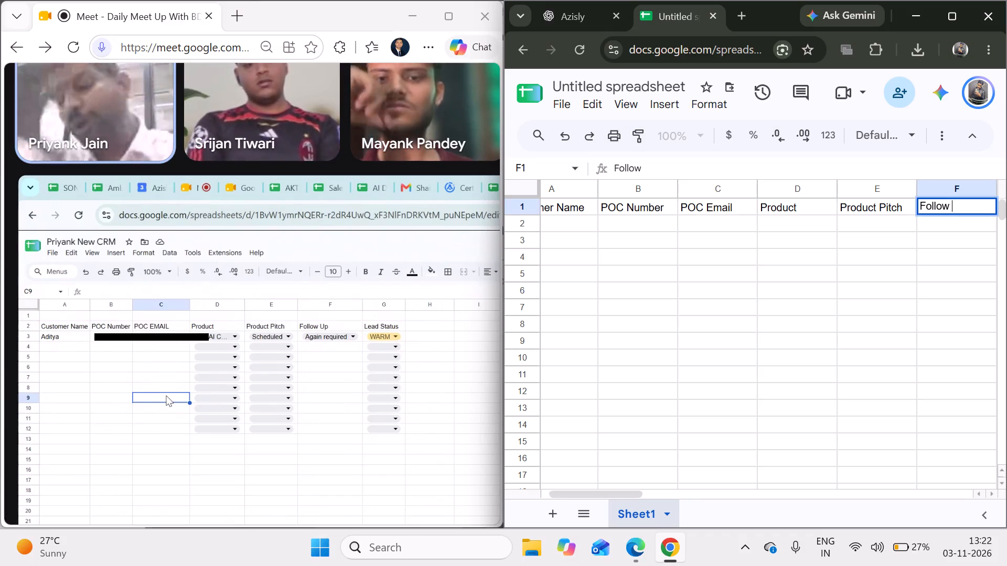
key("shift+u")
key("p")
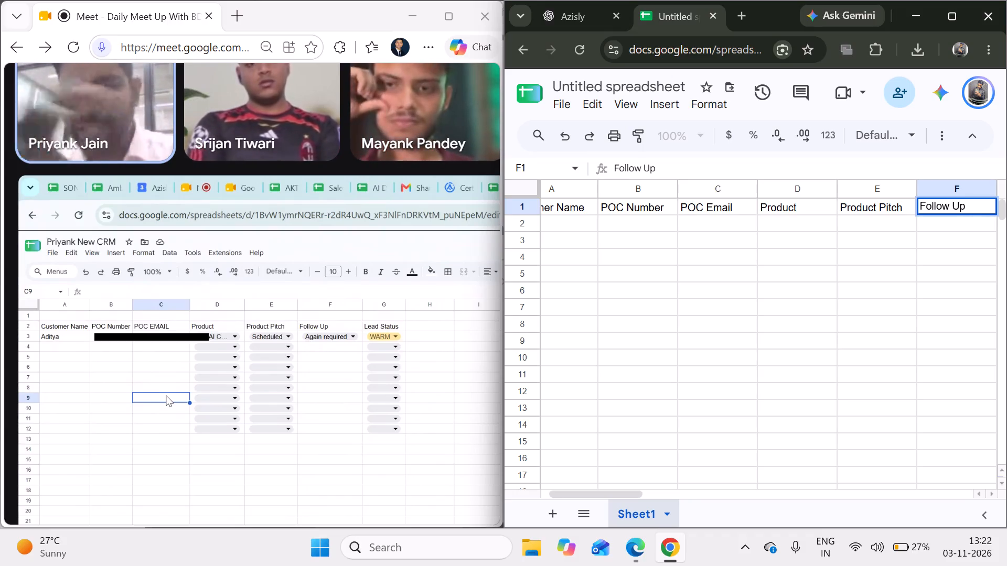
scroll(992, 312, "left", 2)
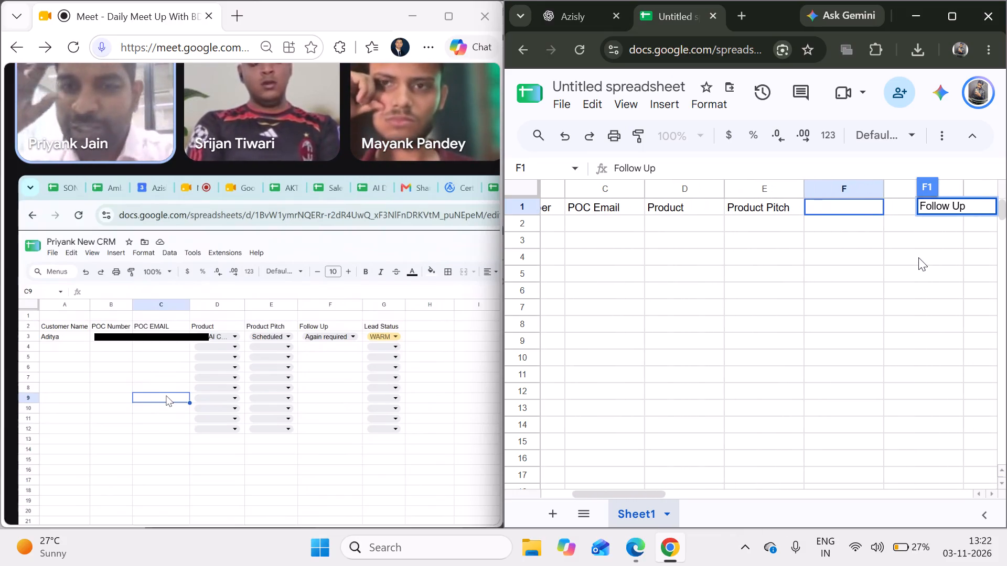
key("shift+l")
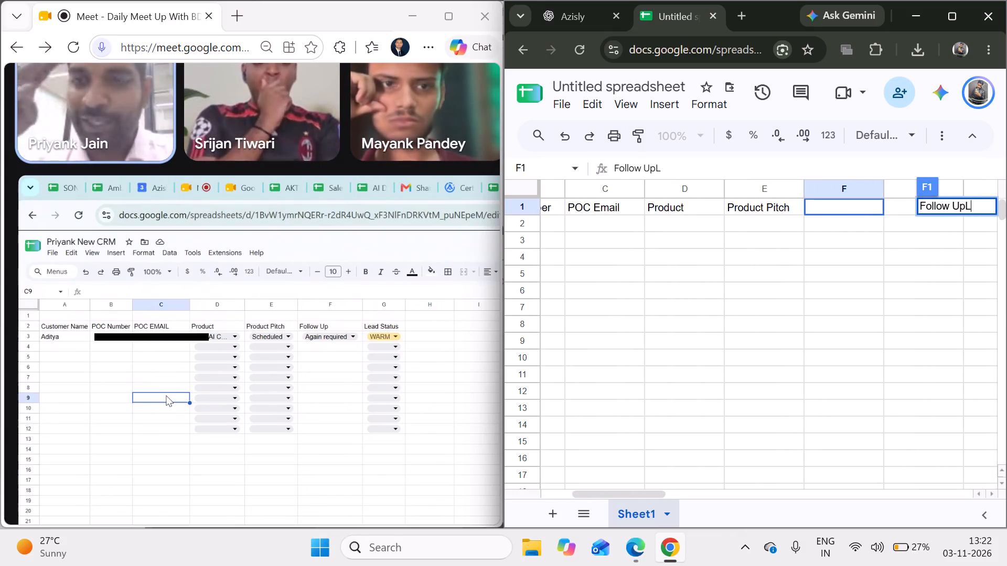
key("BackSpace")
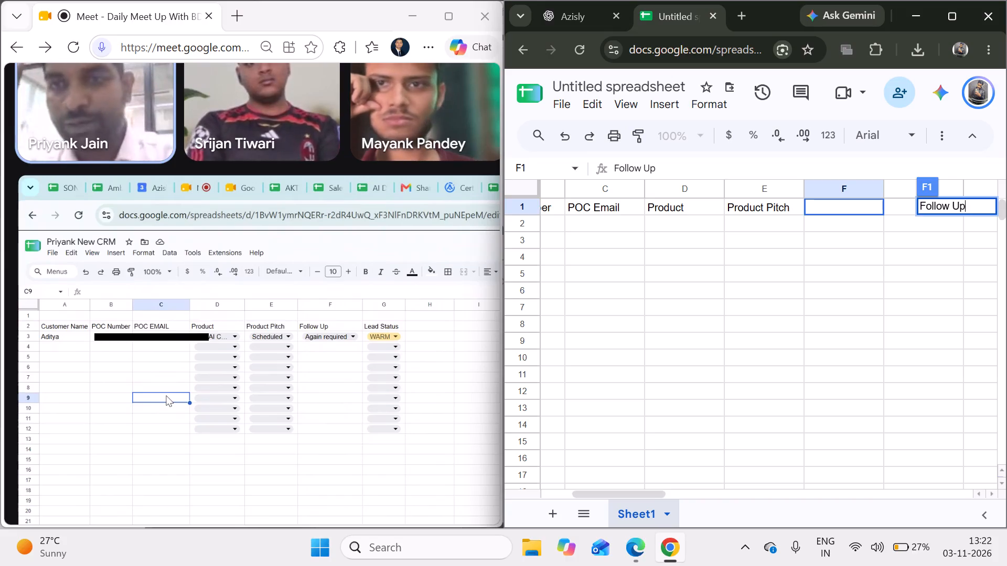
key("Return")
left_click(915, 209)
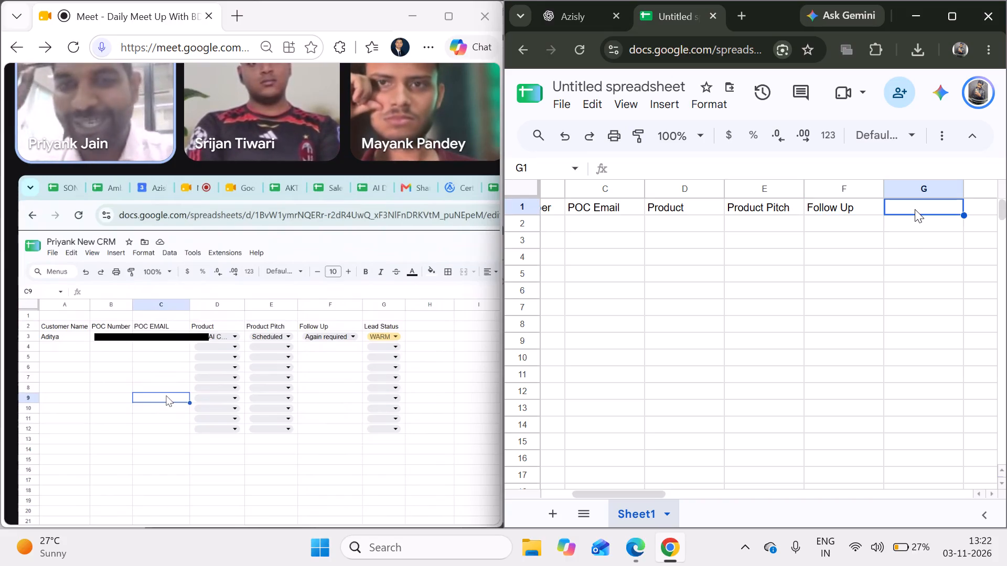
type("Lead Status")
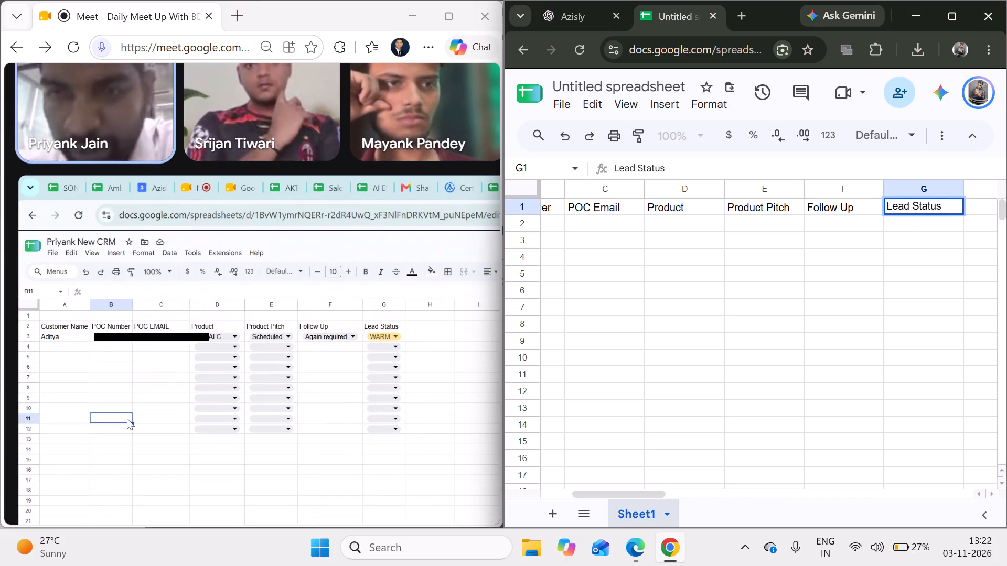
right_click(776, 279)
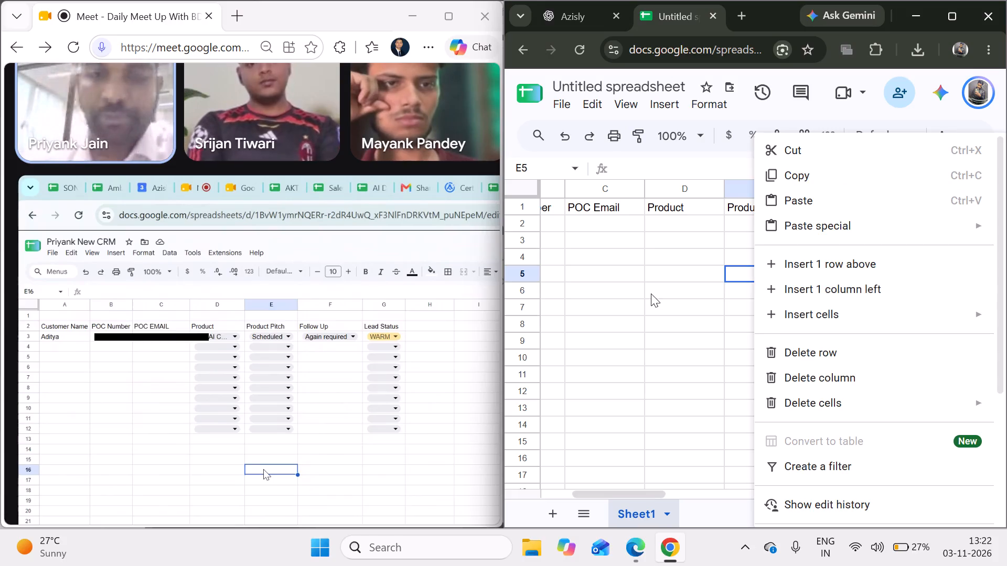
left_click(651, 293)
Enter the customer's phone number under POC Number in cell B2.
scroll(651, 293, "right", 2)
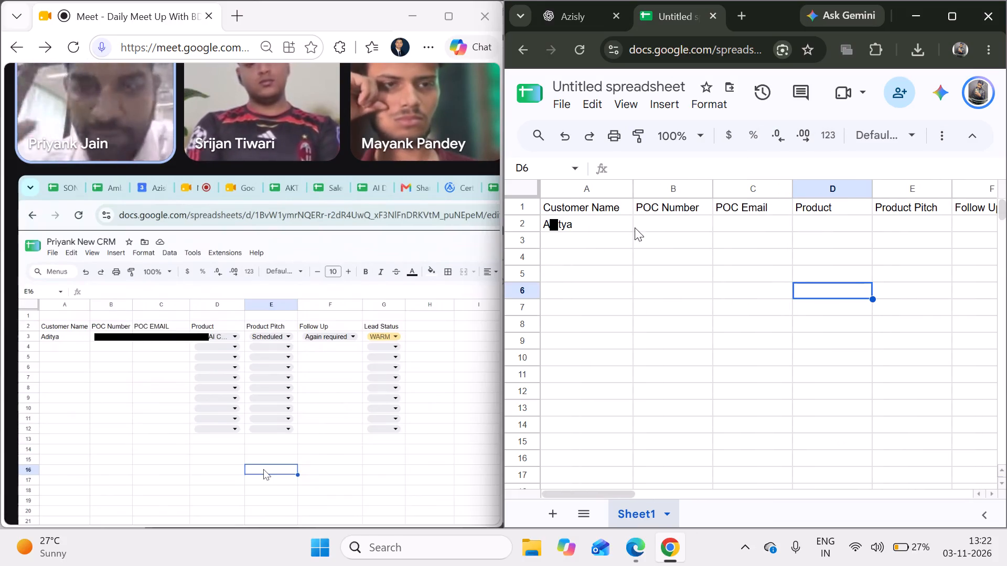
left_click(671, 223)
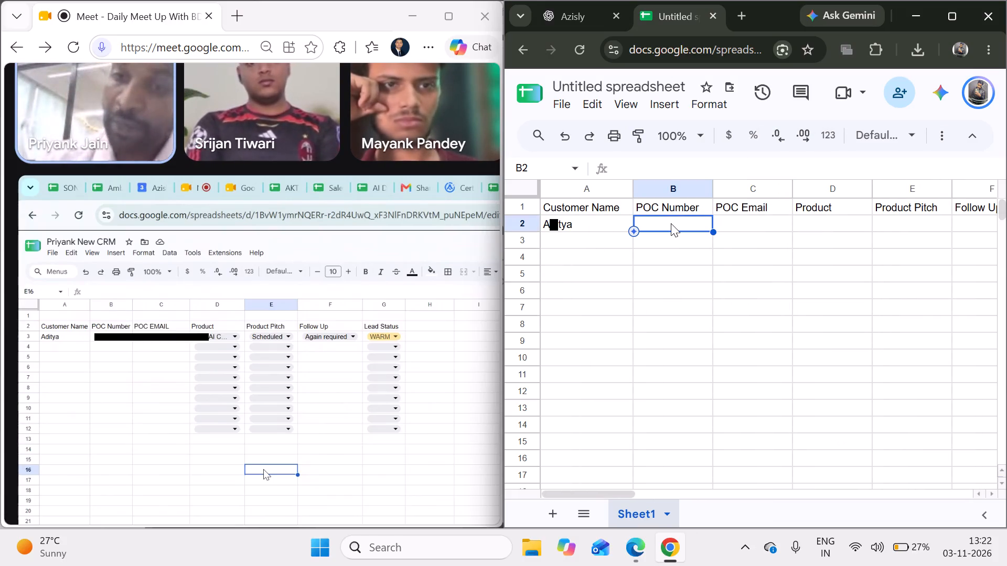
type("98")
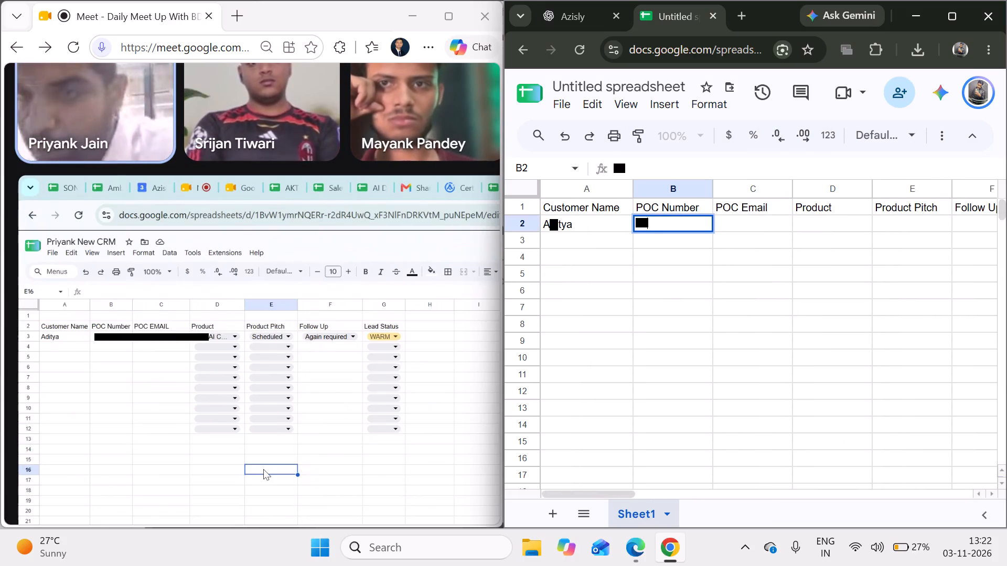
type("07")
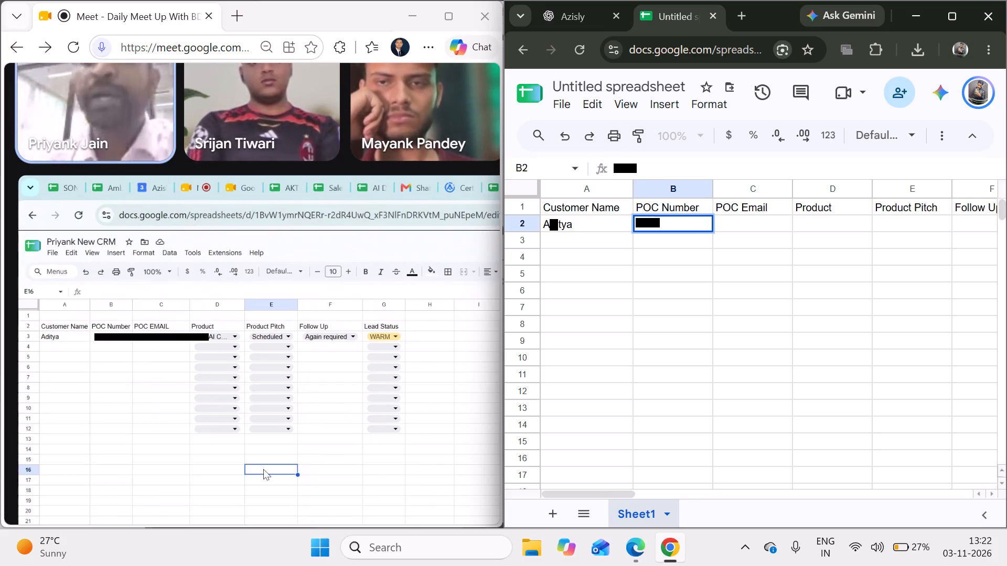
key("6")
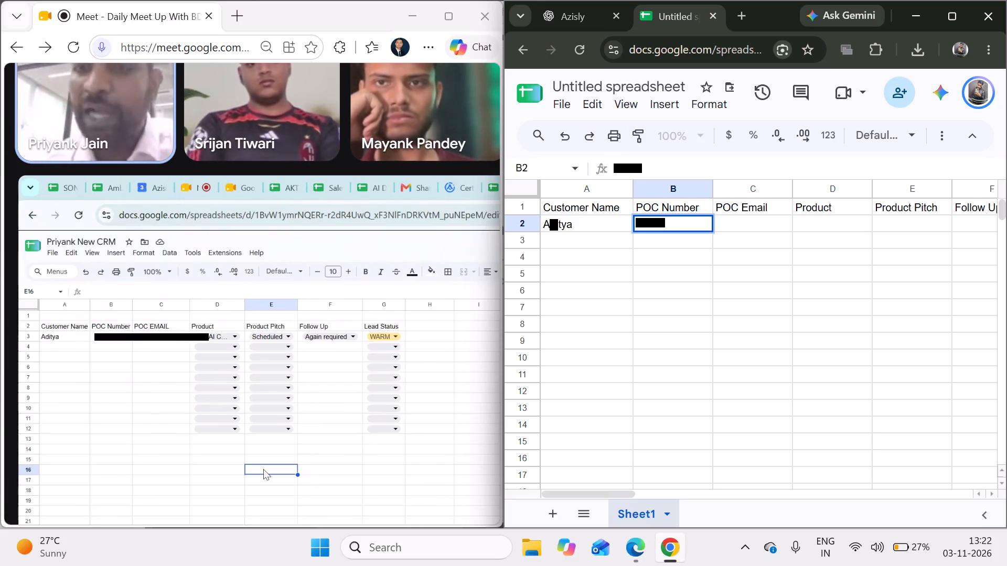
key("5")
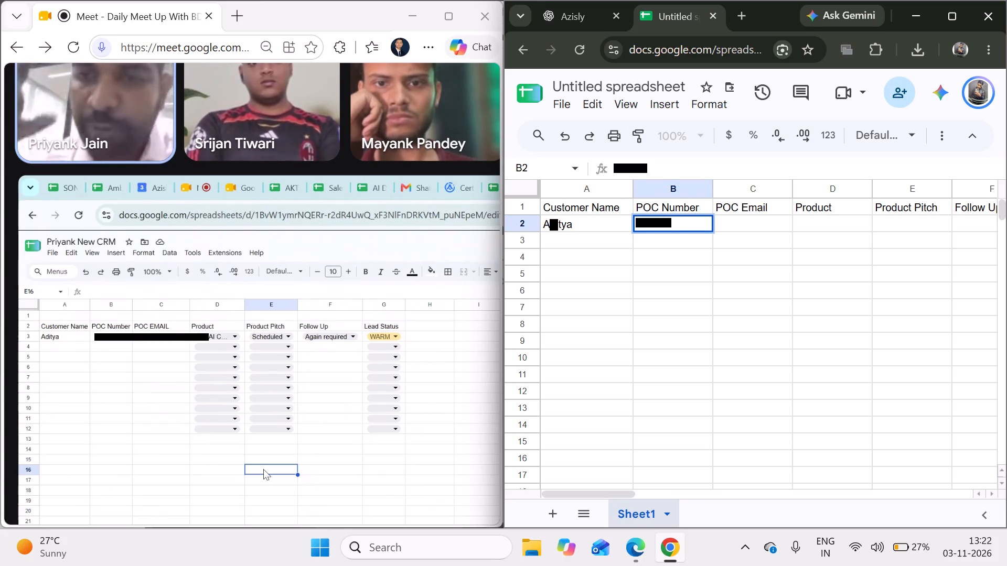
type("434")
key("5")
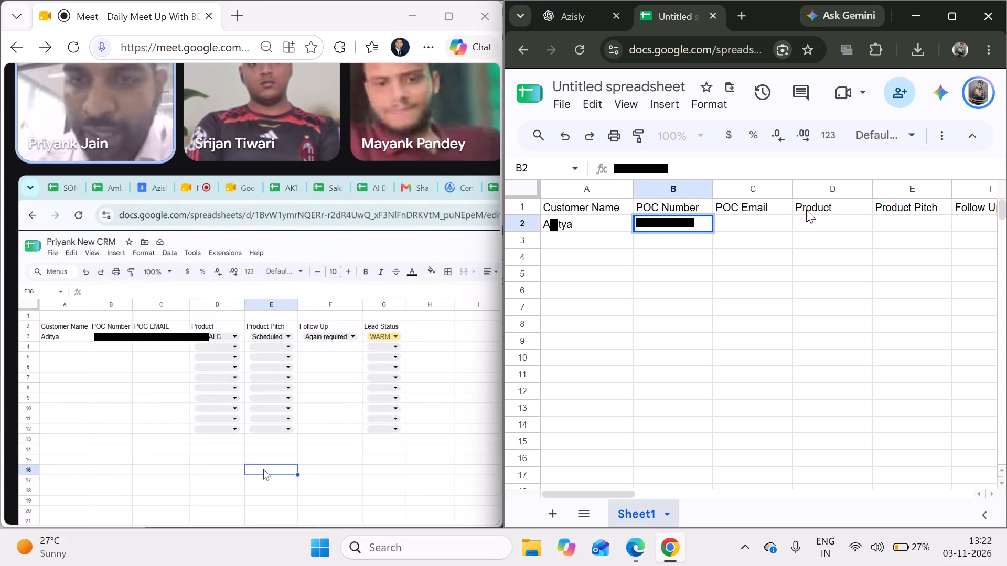
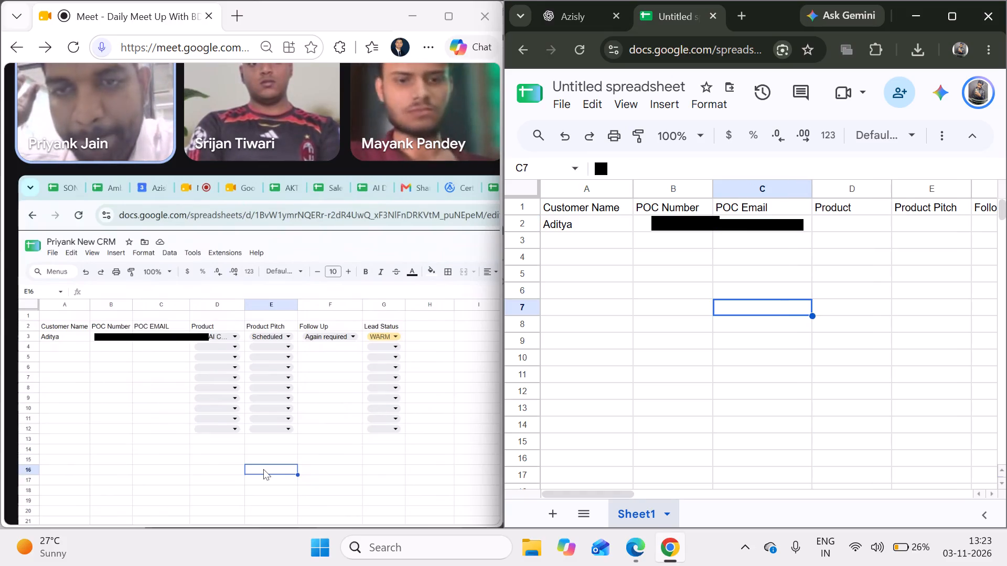
Insert a dropdown in cell D2 under Product and clear the placeholder text of its first option.
left_click(820, 225)
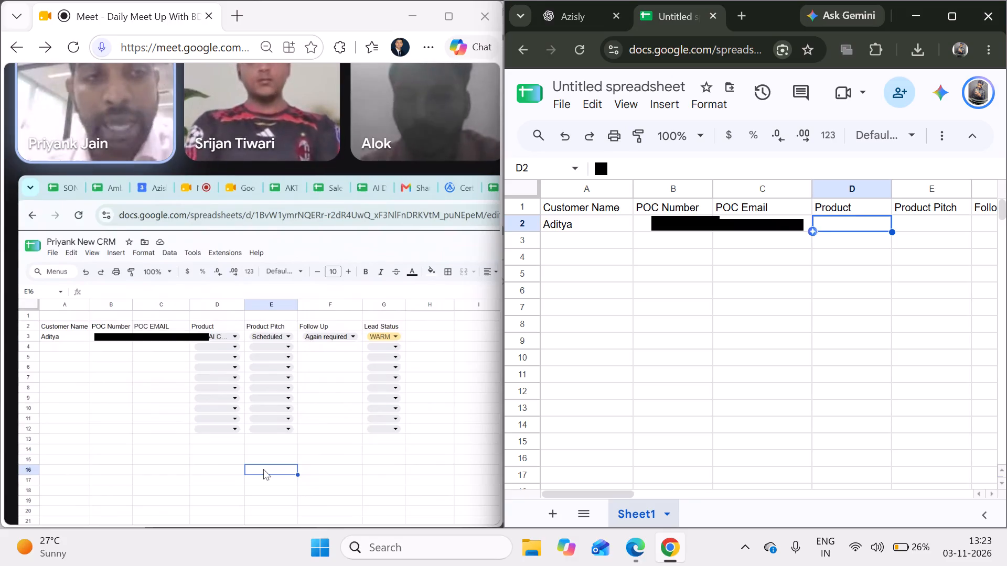
left_click(661, 105)
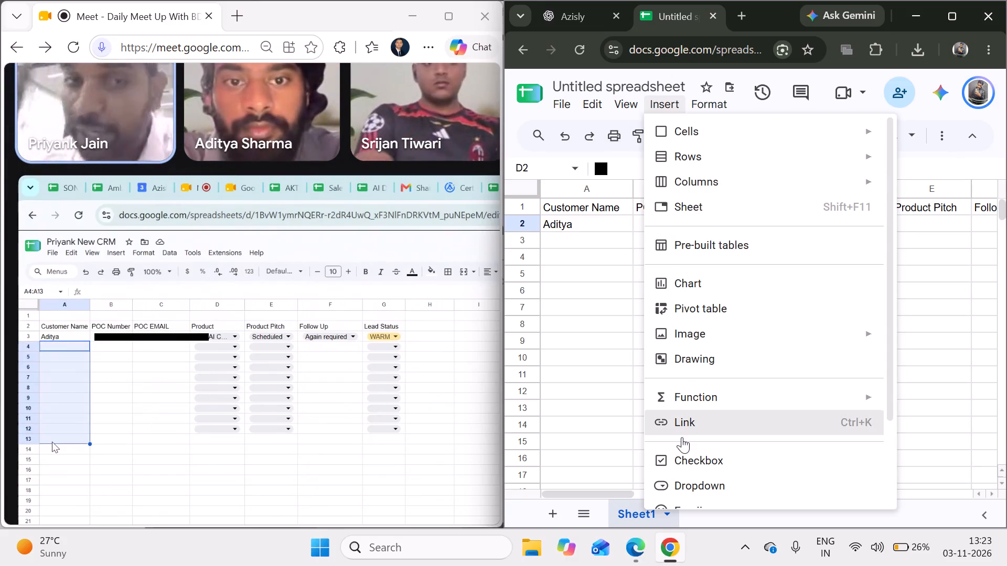
left_click(694, 483)
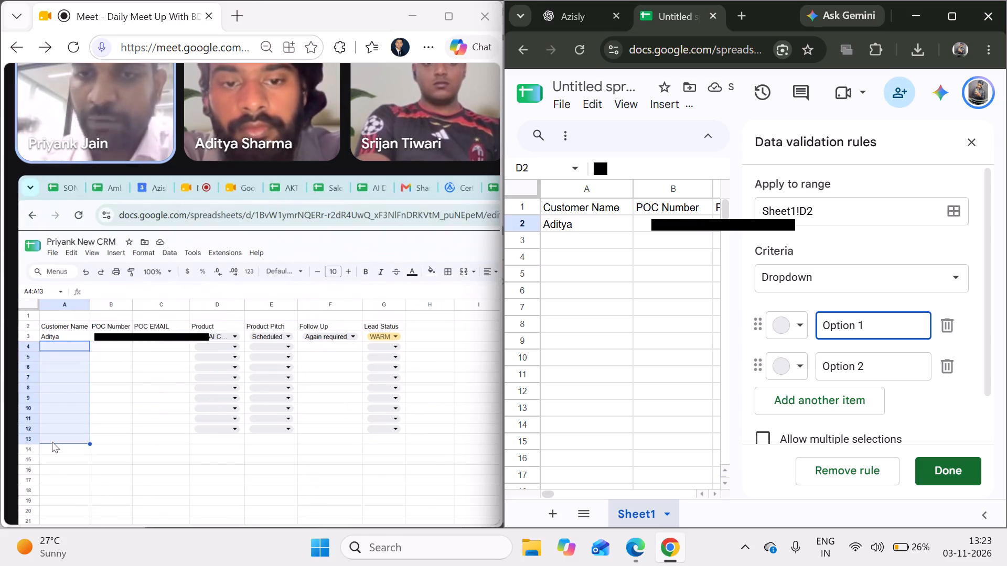
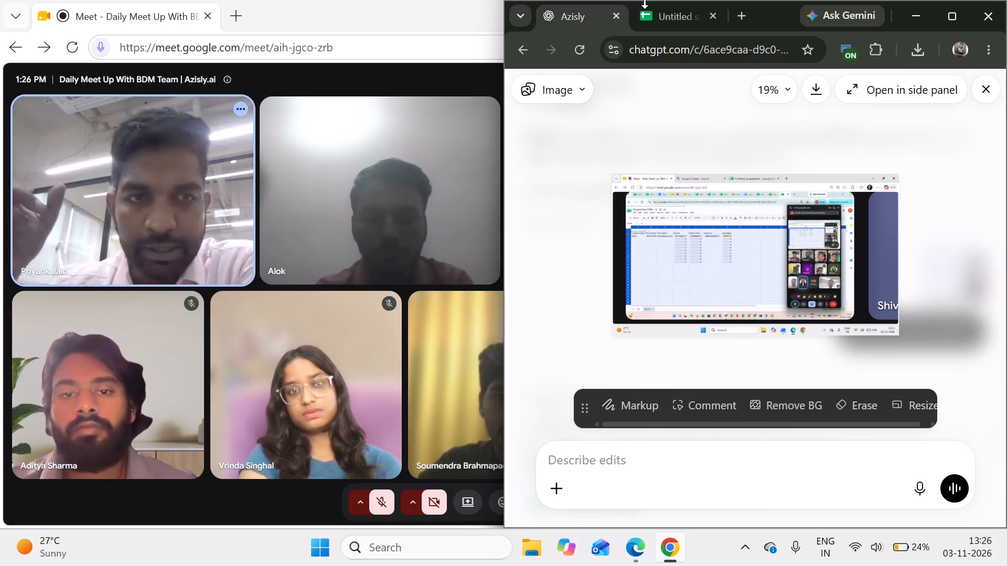
In the spreadsheet, insert a dropdown in cell G2 under Lead Status with Warm as its first option.
left_click(662, 10)
scroll(808, 324, "left", 1)
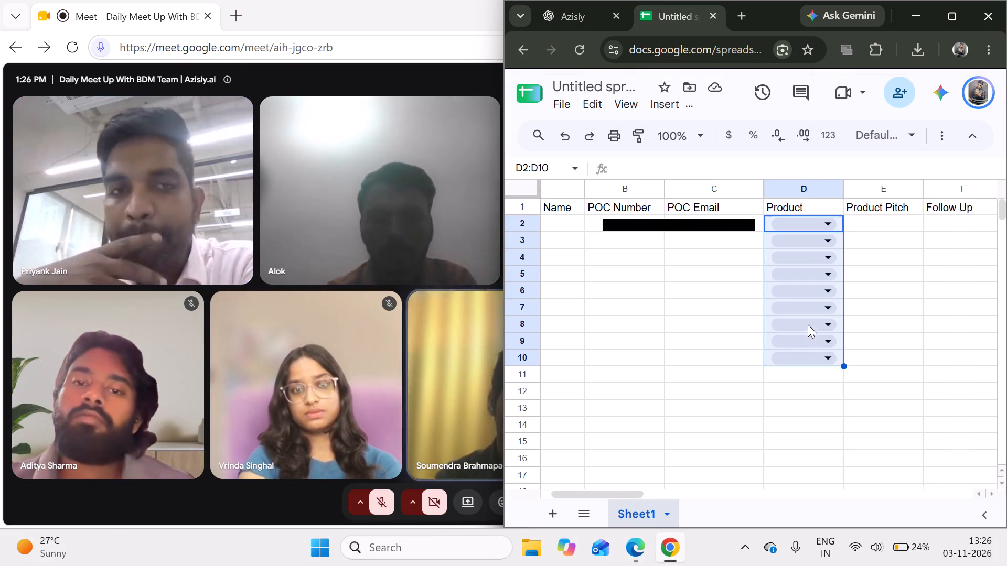
scroll(808, 324, "left", 2)
left_click(916, 220)
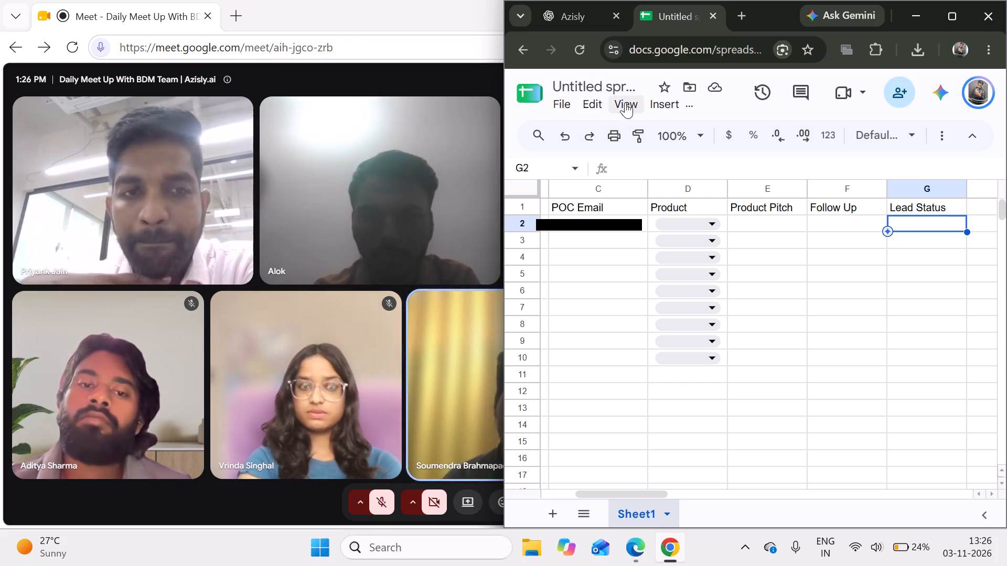
left_click(659, 106)
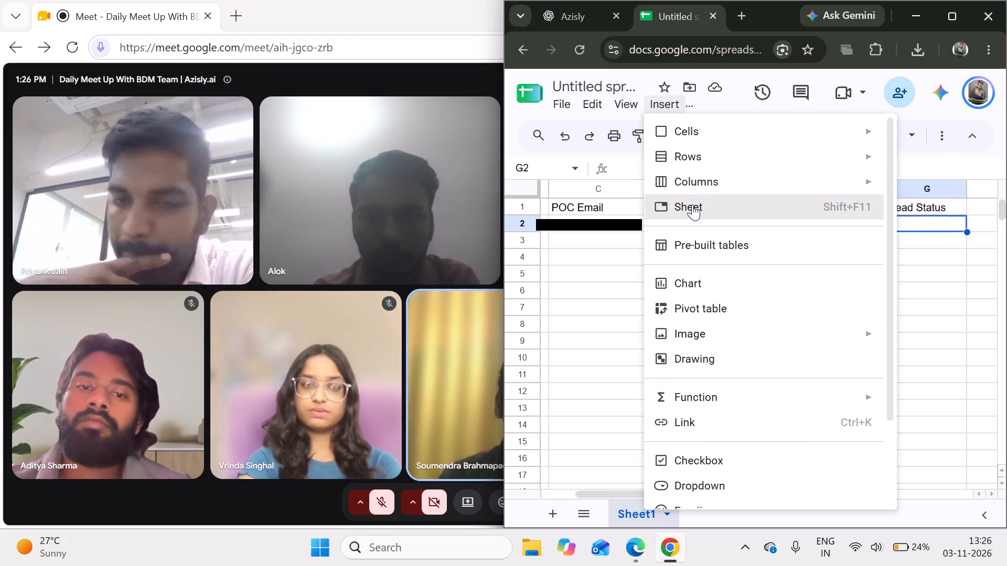
left_click(710, 485)
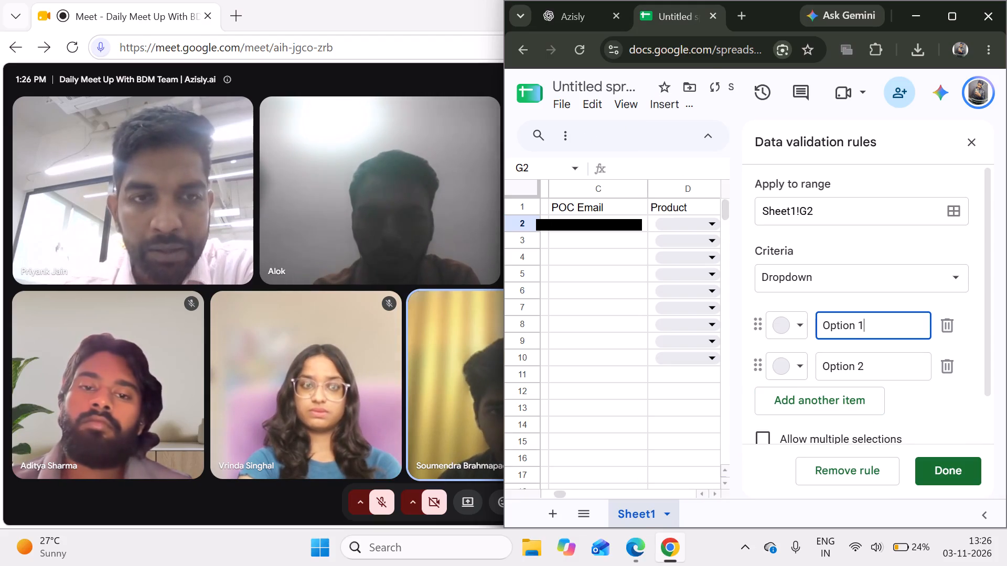
key("a")
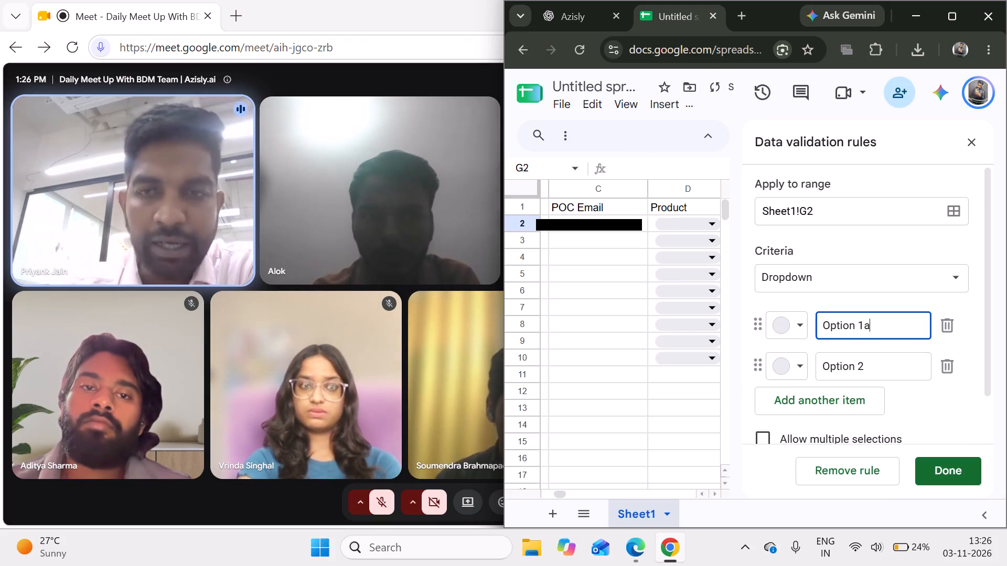
key("ctrl+a")
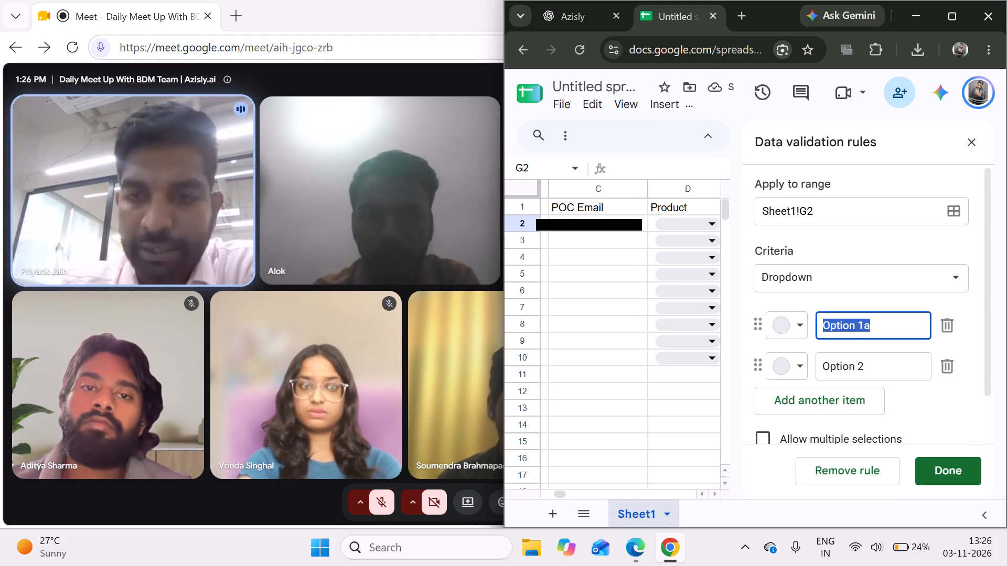
type("Warm")
key("Return")
Replace the Lead Status dropdown's Option 2 with Cold.
key("BackSpace")
key("BackSpace")
key("BackSpace")
key("BackSpace")
key("BackSpace")
key("BackSpace")
key("BackSpace")
key("BackSpace")
key("BackSpace")
key("BackSpace")
key("BackSpace")
key("BackSpace")
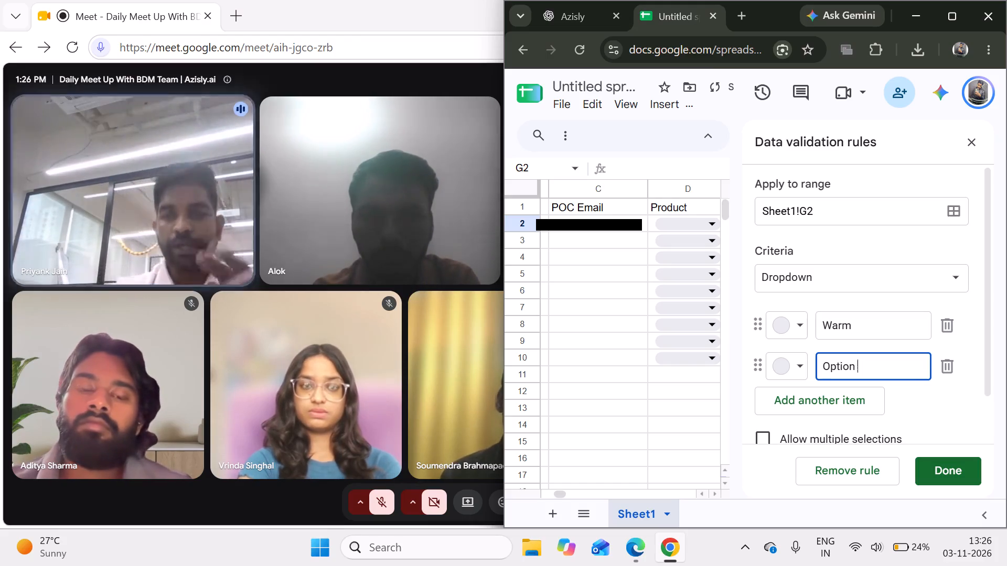
type("Cold")
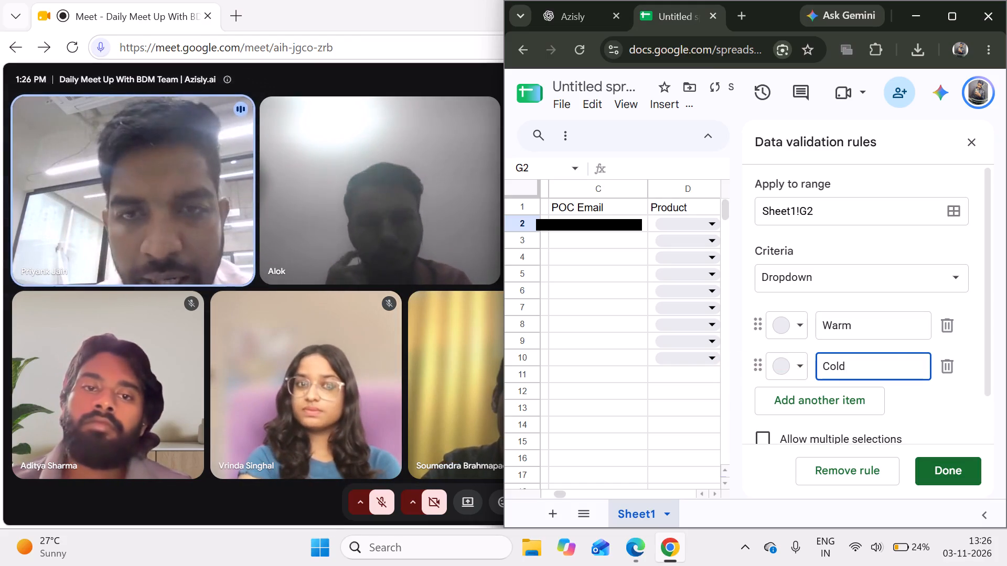
Add Hot as the third dropdown item, save the rule and close the data validation rules.
left_click(853, 397)
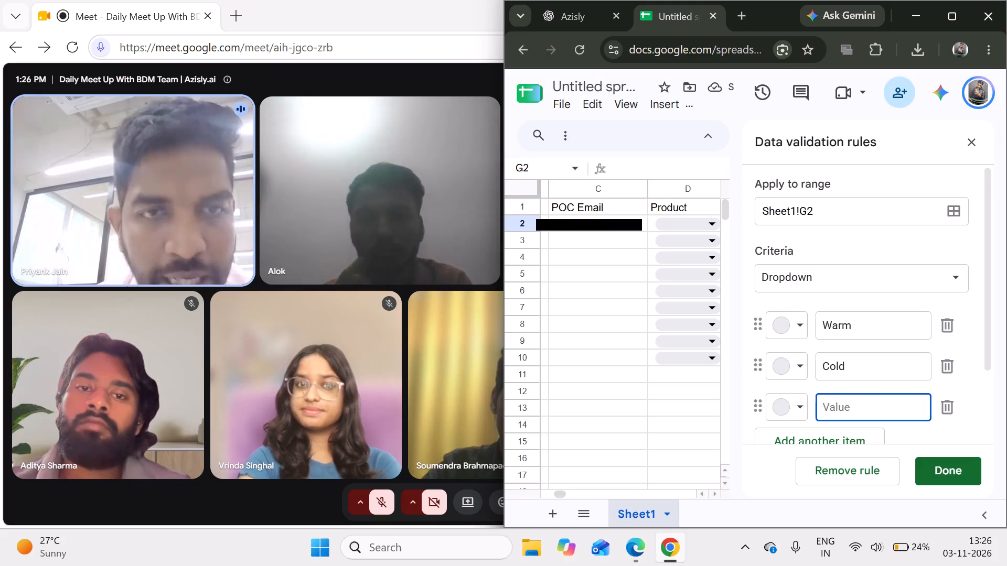
type("Hot")
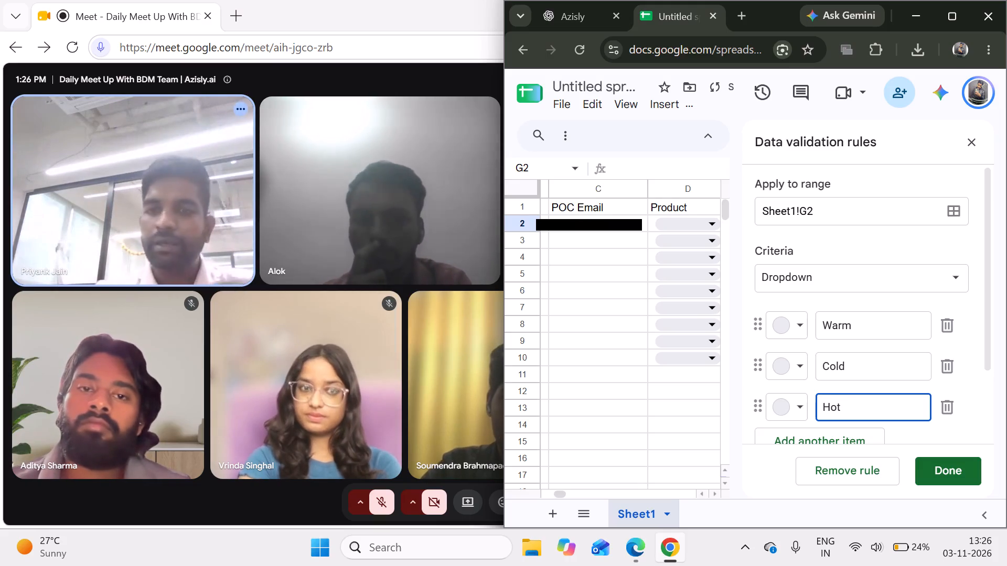
scroll(901, 398, "down", 1)
scroll(947, 409, "down", 1)
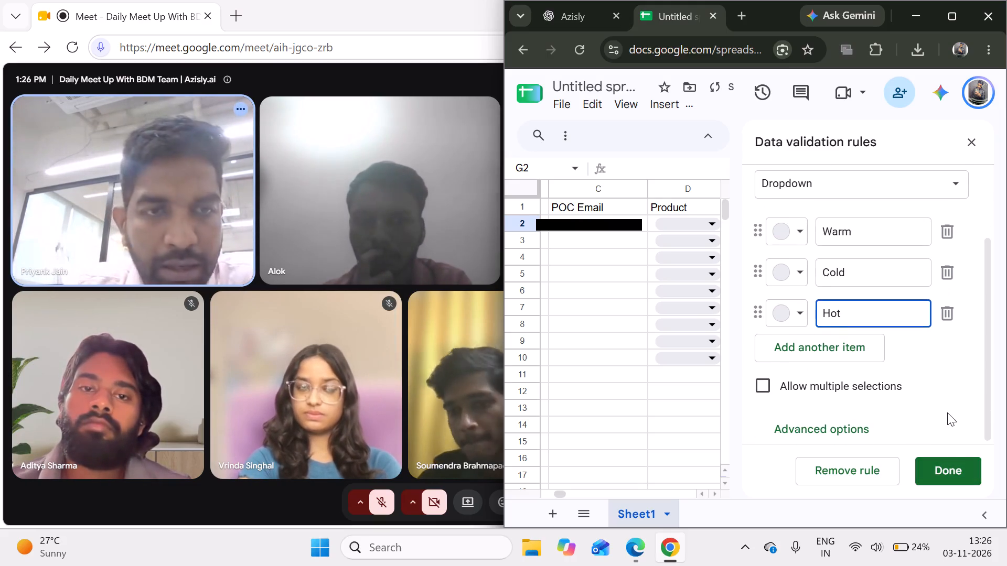
left_click(945, 465)
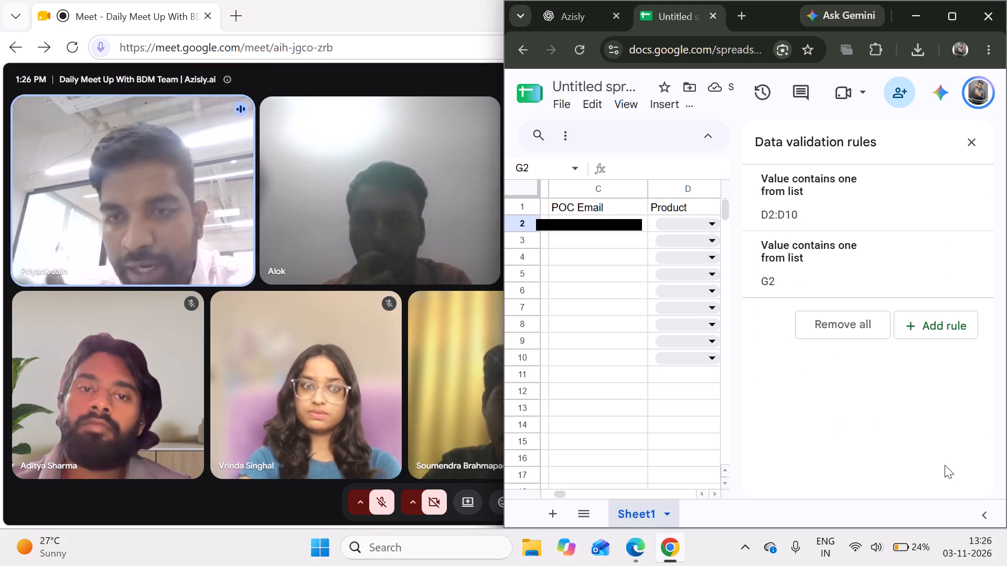
left_click(972, 141)
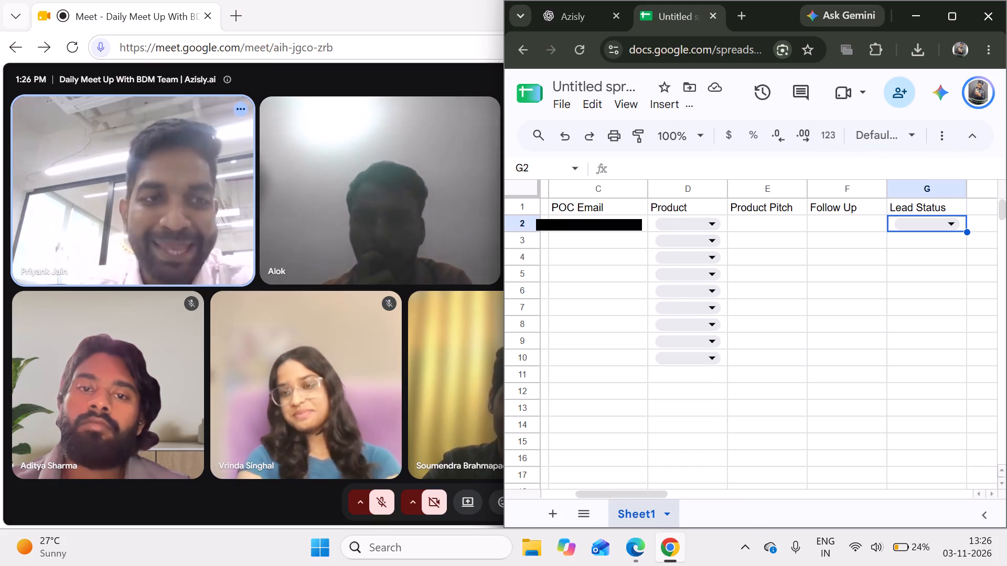
Fill the Lead Status dropdown from G2 down to cell G10.
left_click_drag(968, 231, 976, 365)
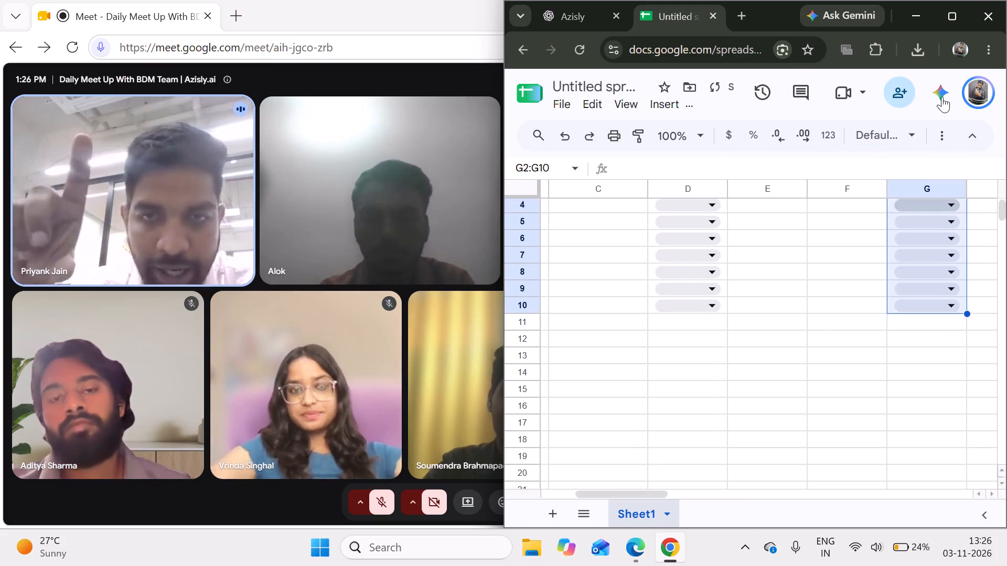
Maximize the spreadsheet window and deselect the Lead Status range.
left_click(953, 16)
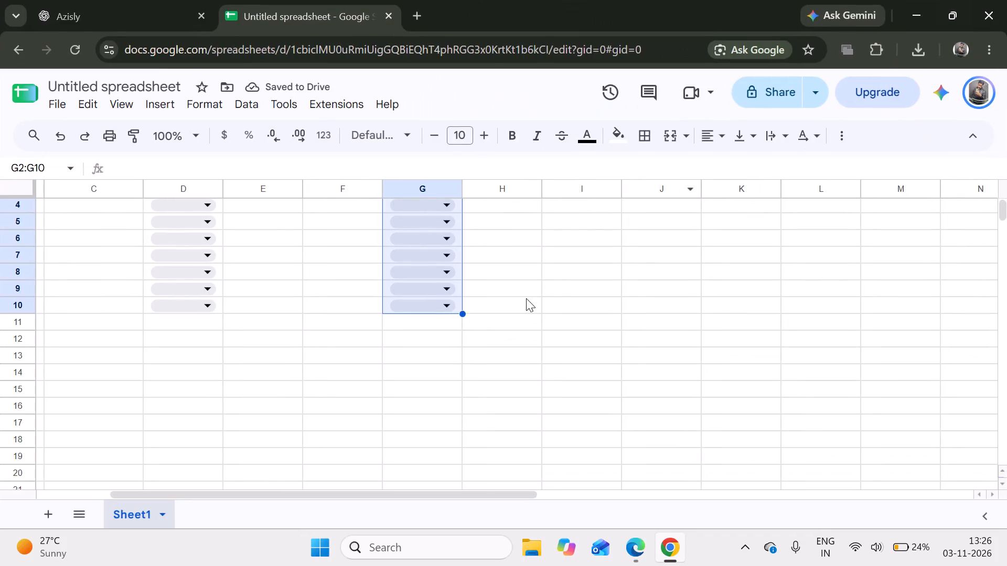
scroll(425, 368, "up", 1)
scroll(425, 368, "right", 6)
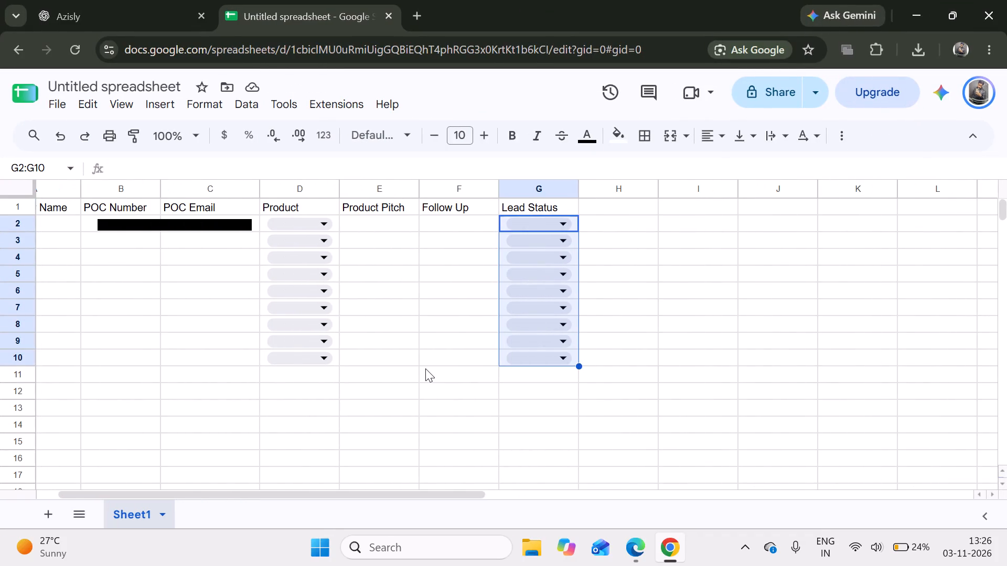
left_click(711, 367)
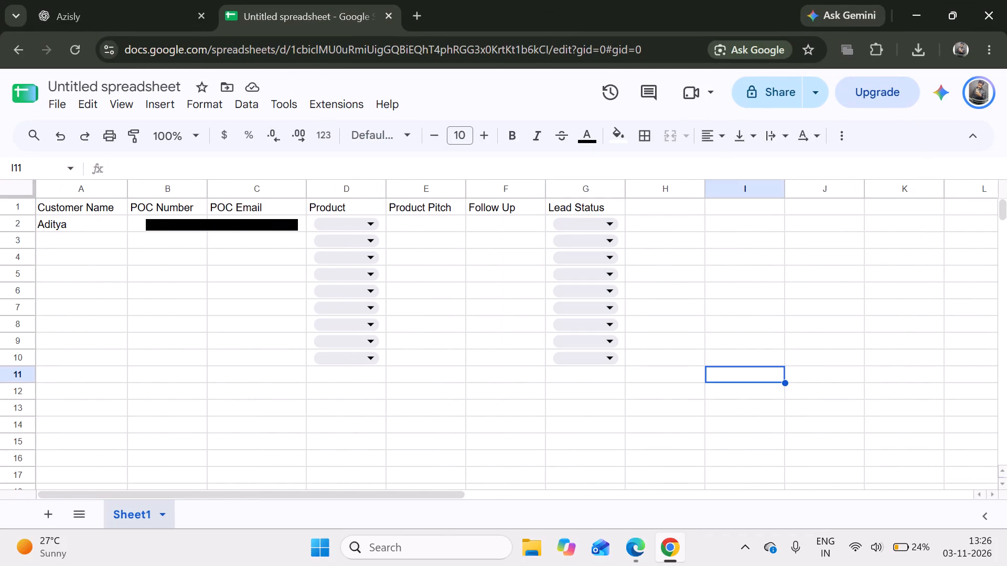
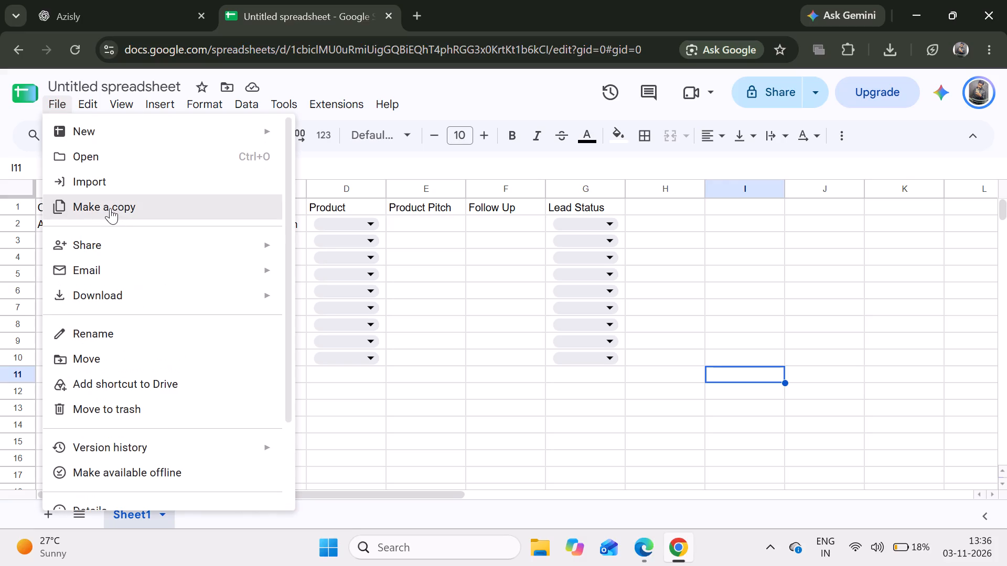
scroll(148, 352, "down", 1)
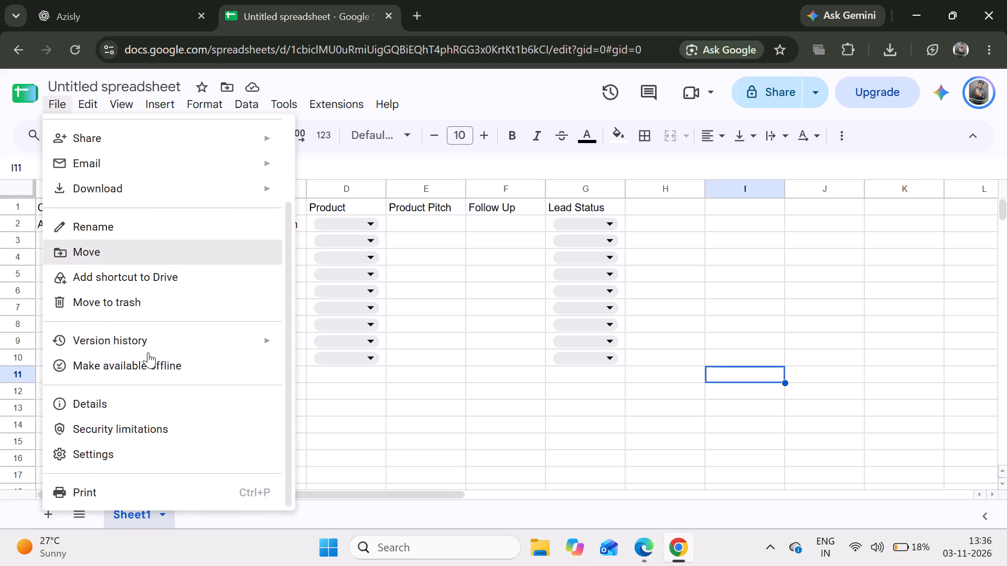